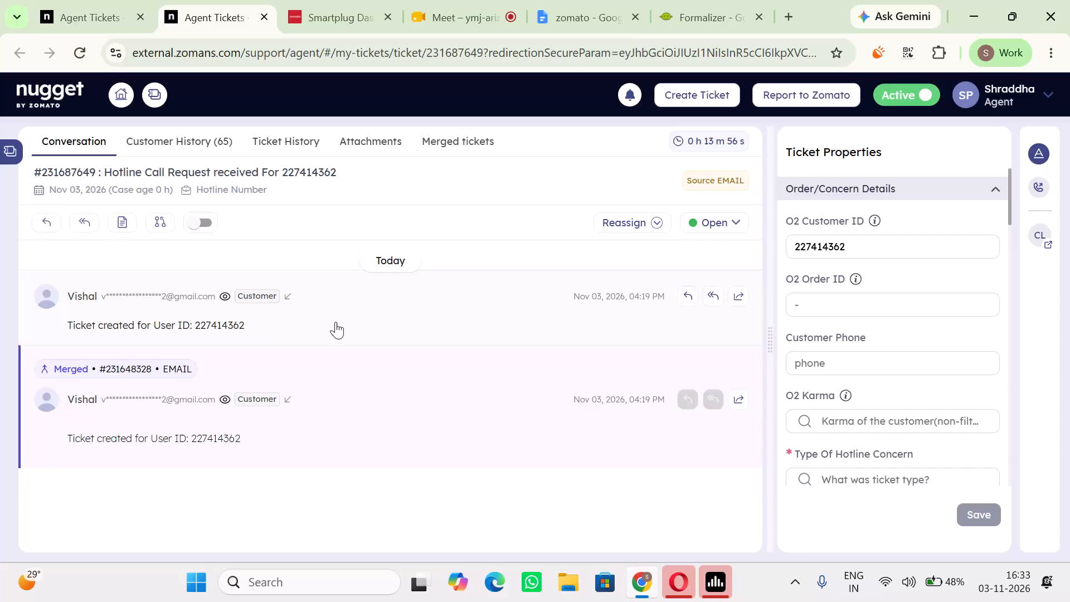
# Copy the customer's user ID from the first message of the hotline call request ticket.
pyautogui.doubleClick(223, 323)
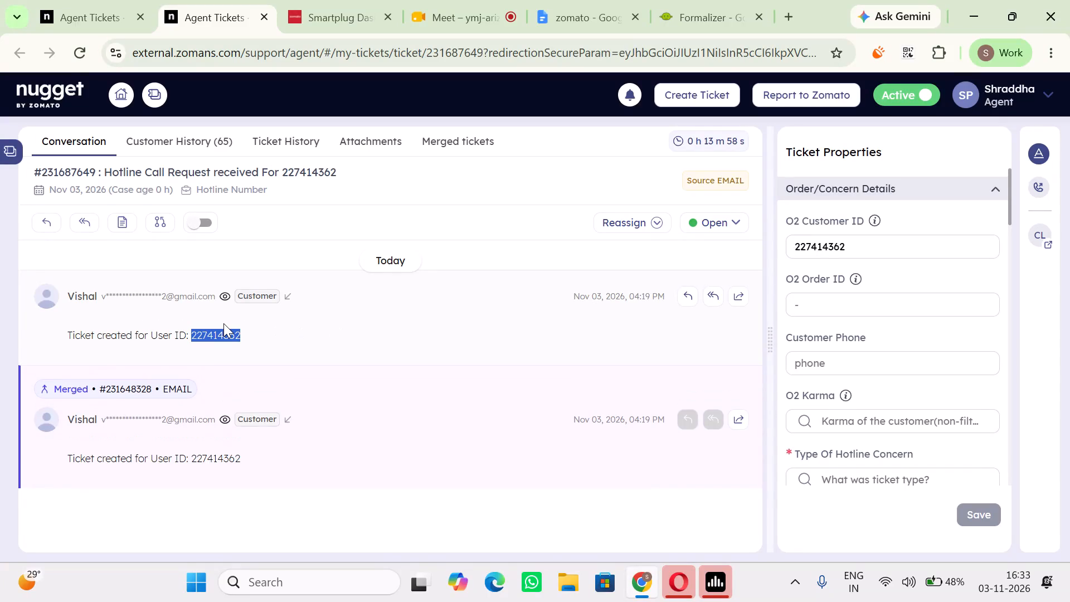
pyautogui.hotkey('ctrl', 'c')
pyautogui.hotkey('ctrl', 'c')
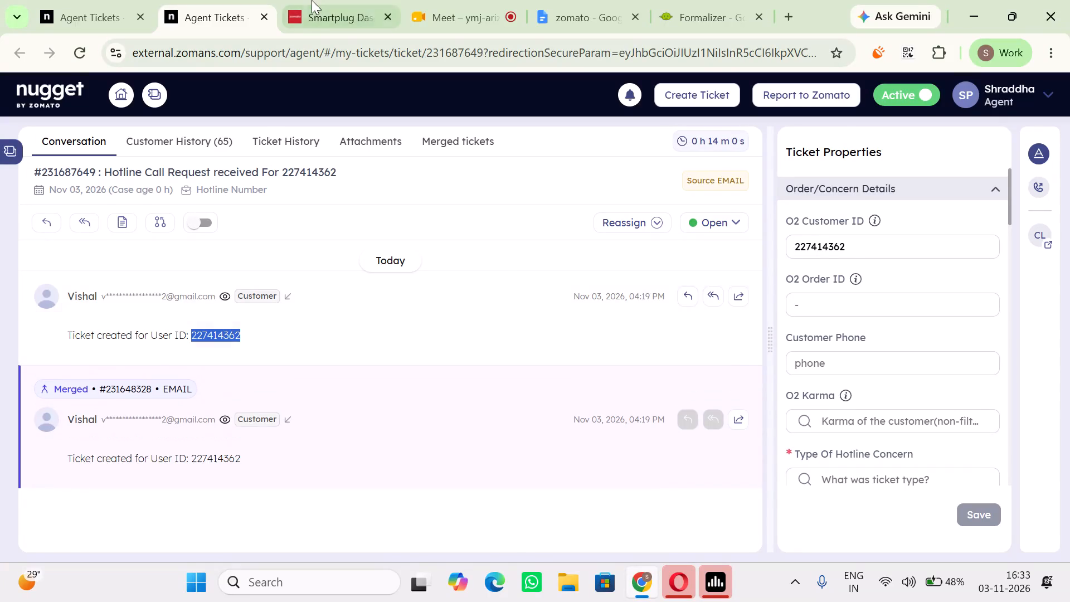
# In the Smartplug dashboard, review the order's tags log, including the issue details of the Poor taste or quality tag added at 10:34 PM.
pyautogui.click(310, 0)
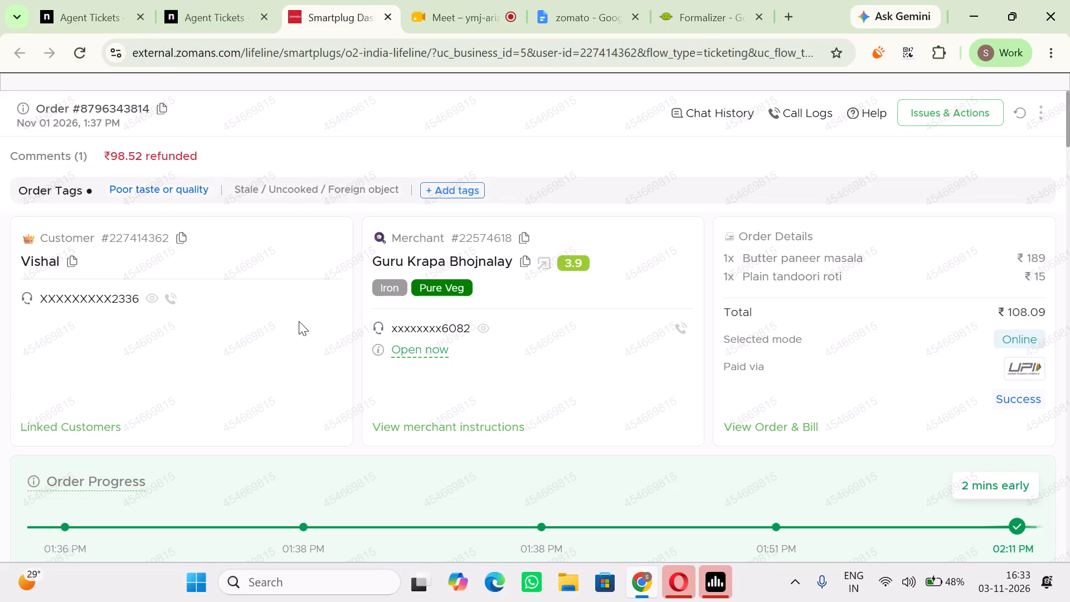
pyautogui.click(160, 184)
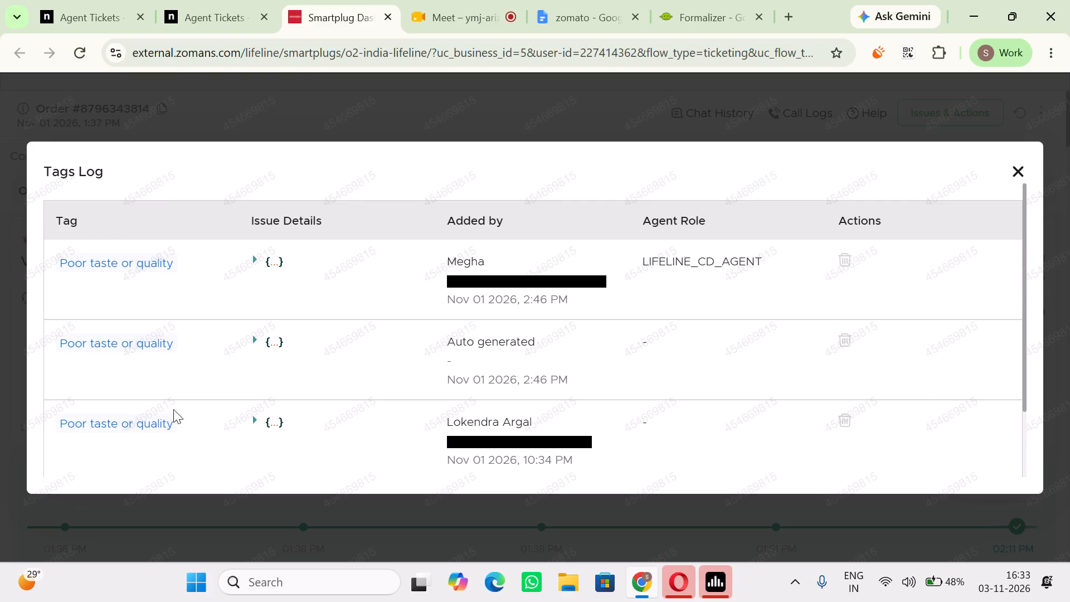
pyautogui.scroll(-2, 173, 409)
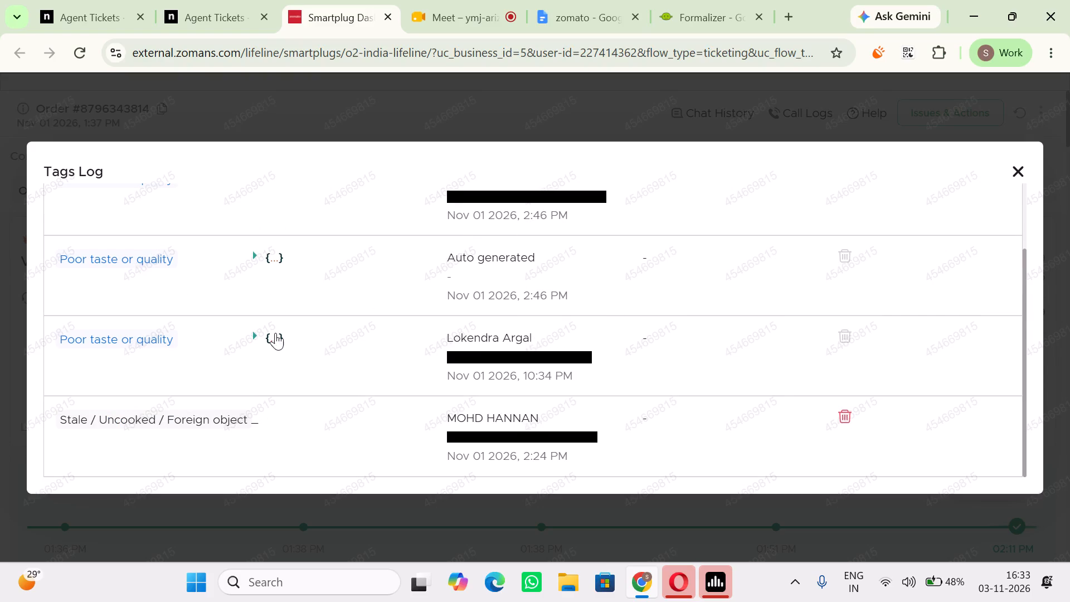
pyautogui.click(276, 333)
pyautogui.scroll(-1, 356, 404)
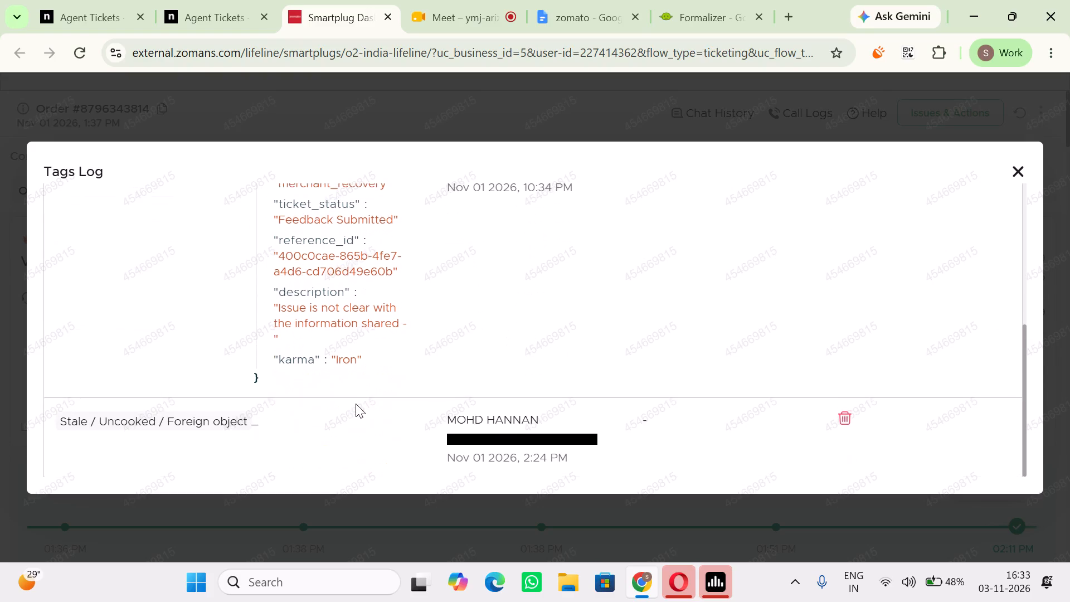
pyautogui.scroll(-1, 356, 404)
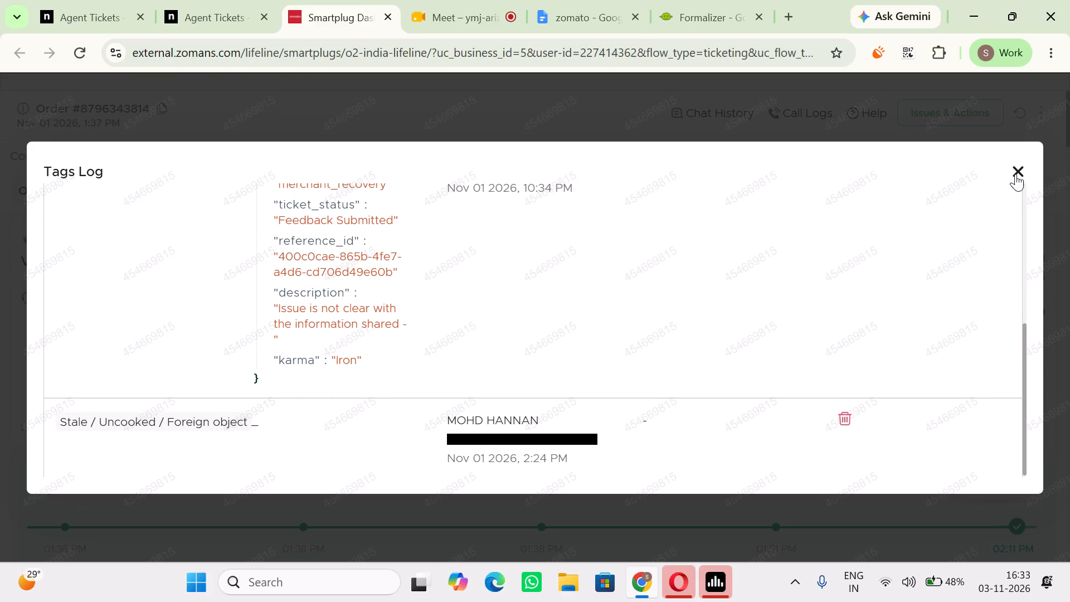
pyautogui.click(1015, 174)
pyautogui.scroll(3, 652, 250)
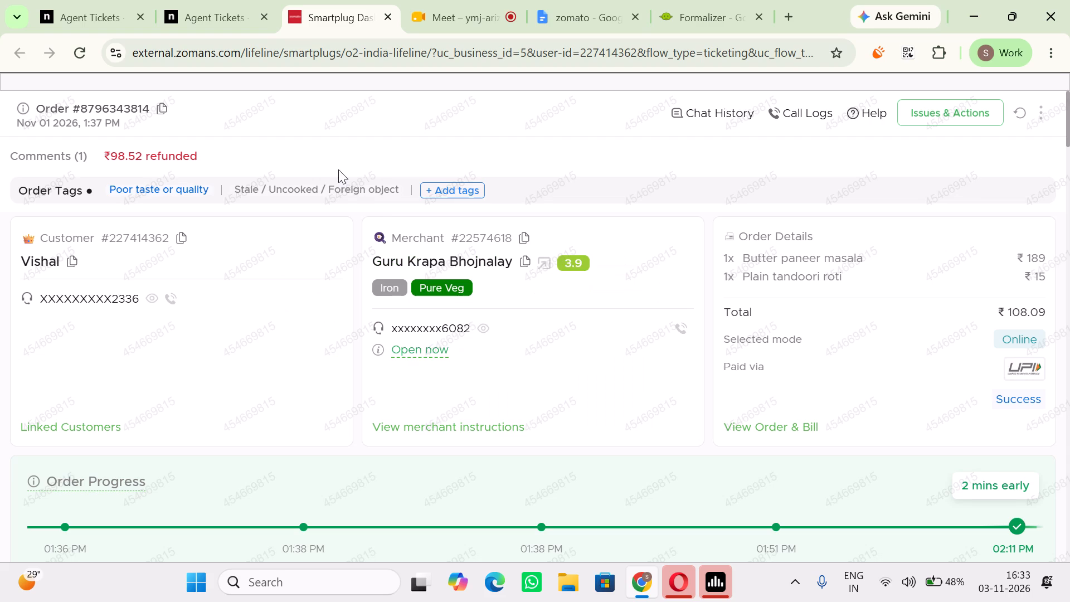
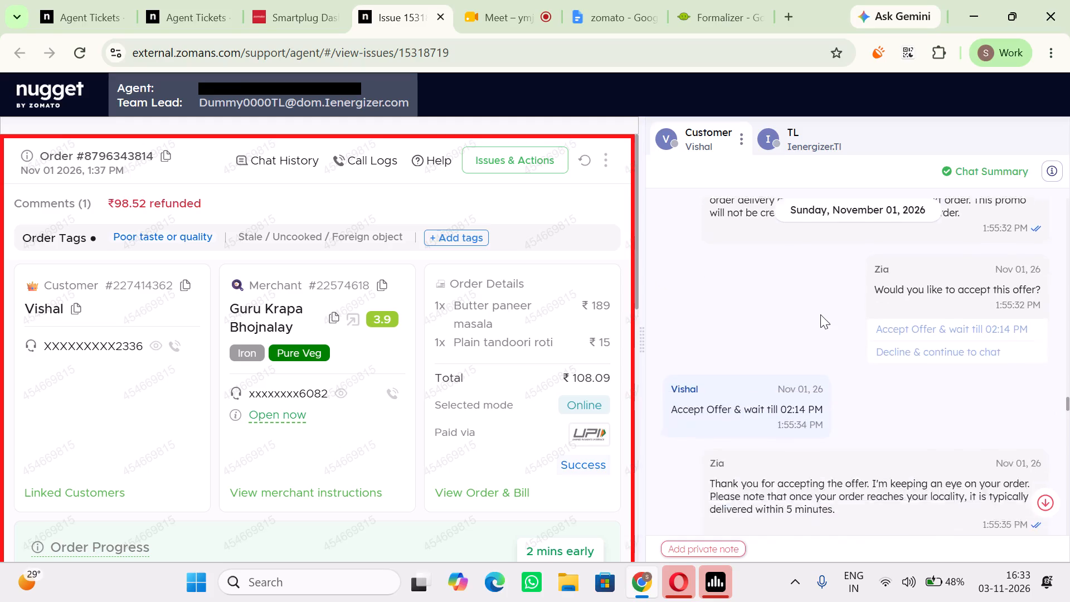
# Read through the customer's November 01 chat about the Guru Krapa Bhojnalay order, from the delay offer to the refund messages.
pyautogui.scroll(-1, 820, 314)
pyautogui.scroll(-5, 336, 383)
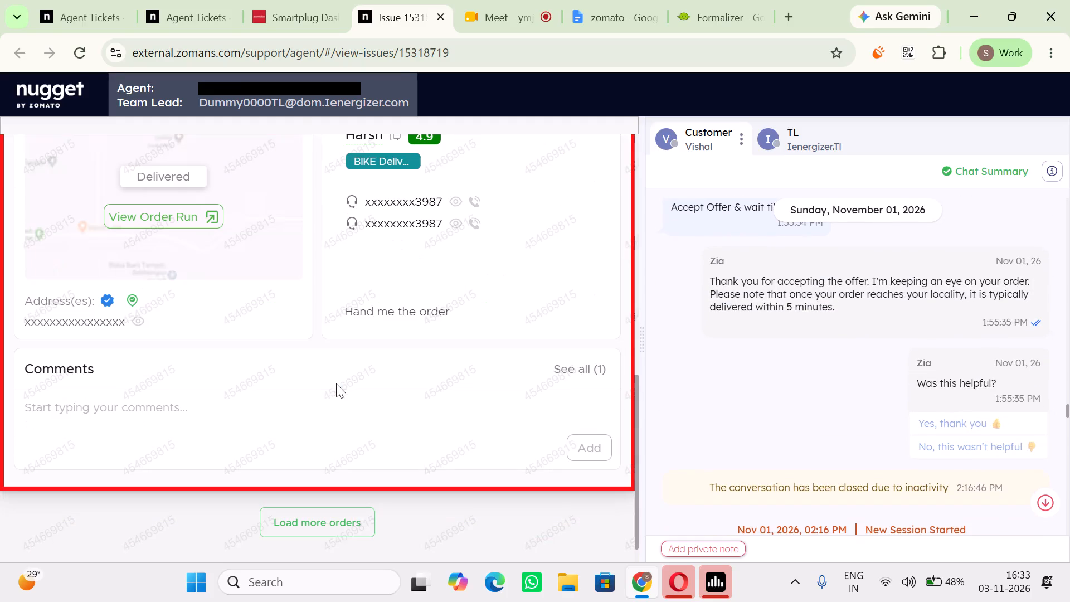
pyautogui.scroll(-1, 336, 383)
pyautogui.scroll(6, 336, 383)
pyautogui.scroll(-1, 782, 383)
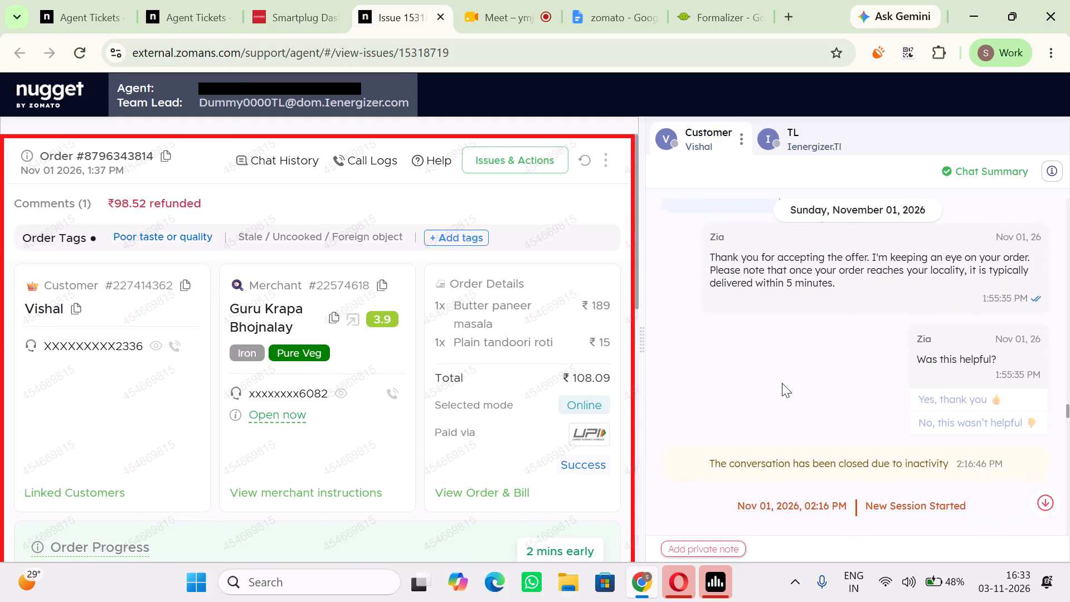
pyautogui.scroll(-7, 782, 383)
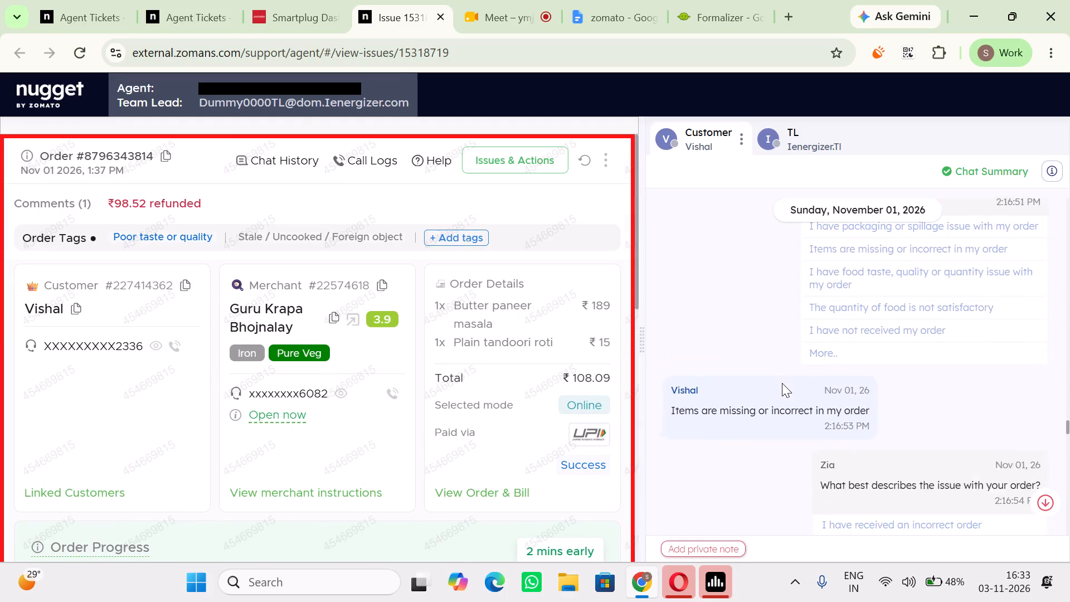
pyautogui.scroll(-7, 782, 383)
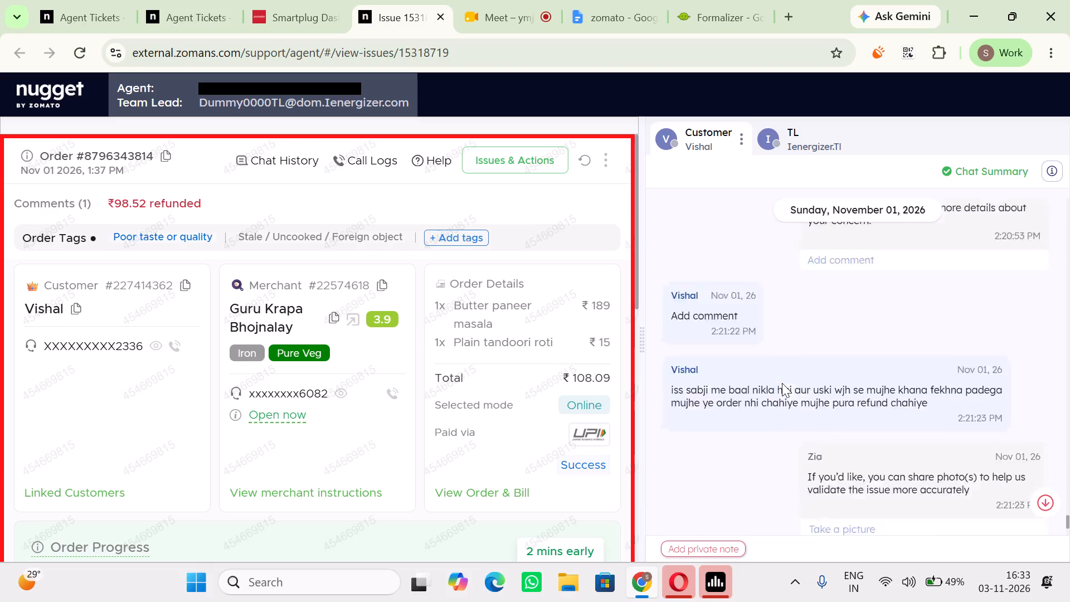
pyautogui.scroll(-2, 782, 383)
pyautogui.hscroll(1, 782, 383)
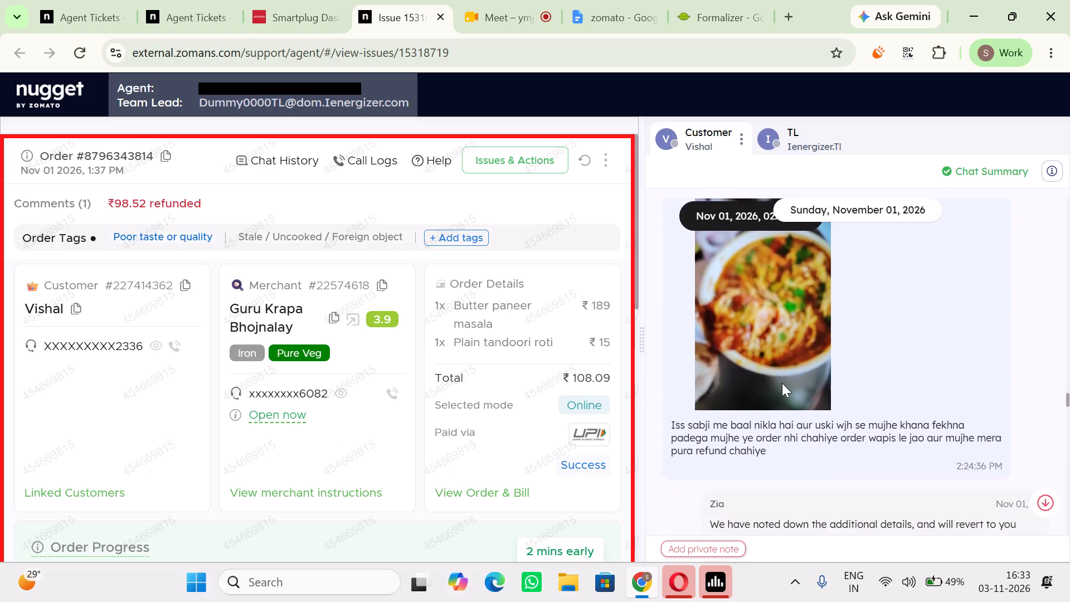
pyautogui.hscroll(1, 782, 383)
pyautogui.scroll(-1, 782, 383)
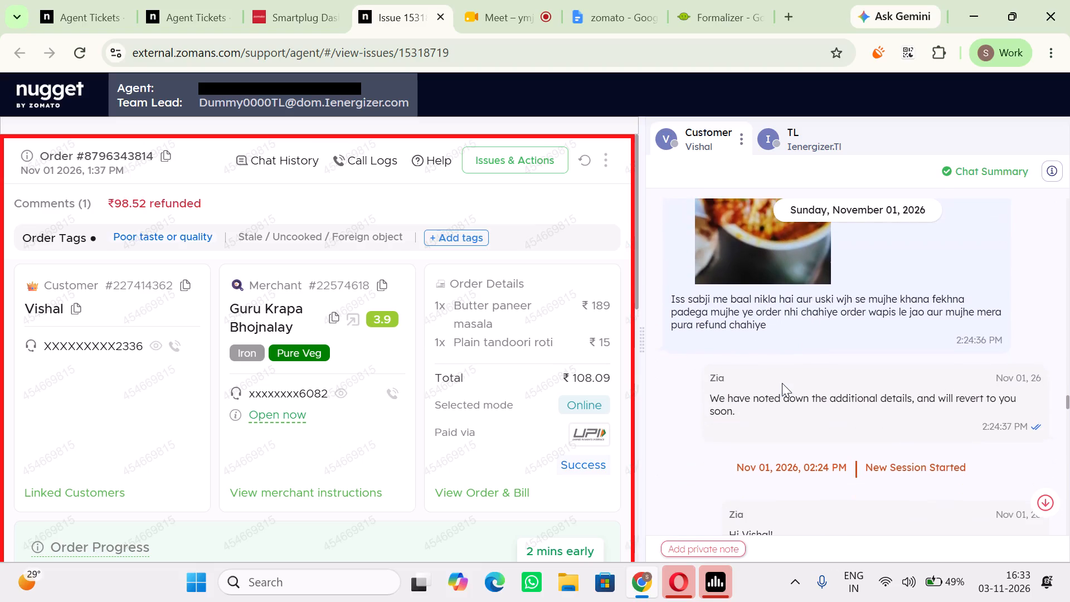
pyautogui.scroll(-5, 782, 383)
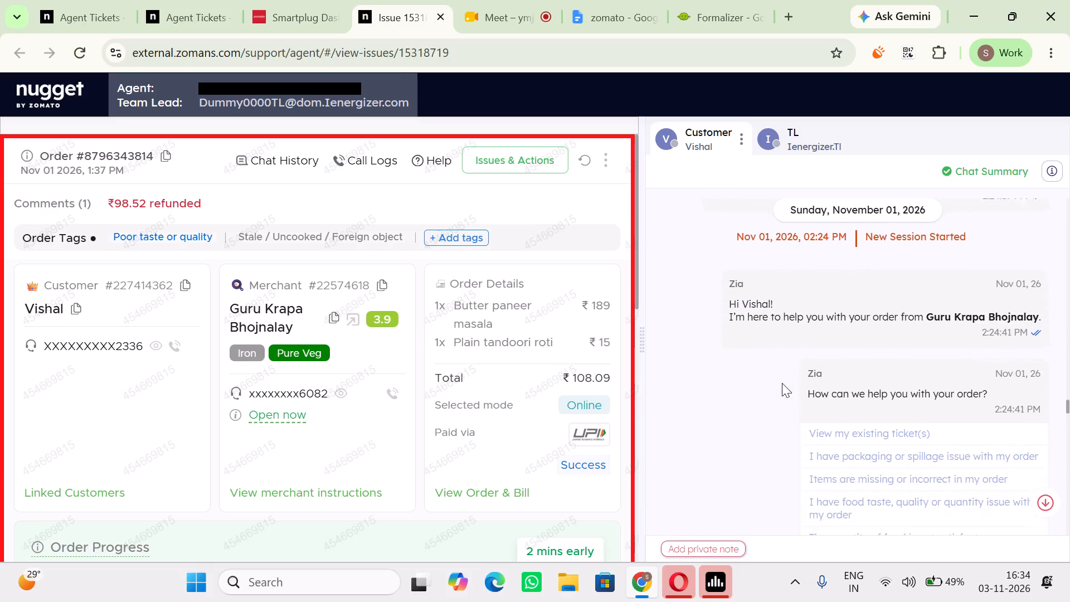
pyautogui.scroll(-6, 782, 383)
pyautogui.scroll(1, 782, 383)
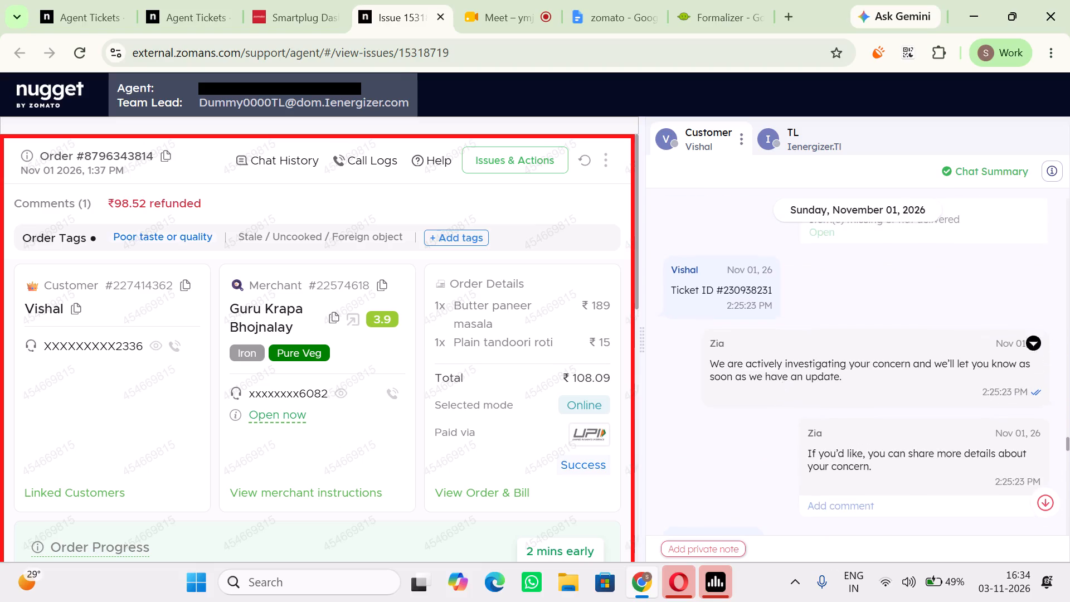
pyautogui.scroll(1, 782, 383)
pyautogui.scroll(-13, 782, 383)
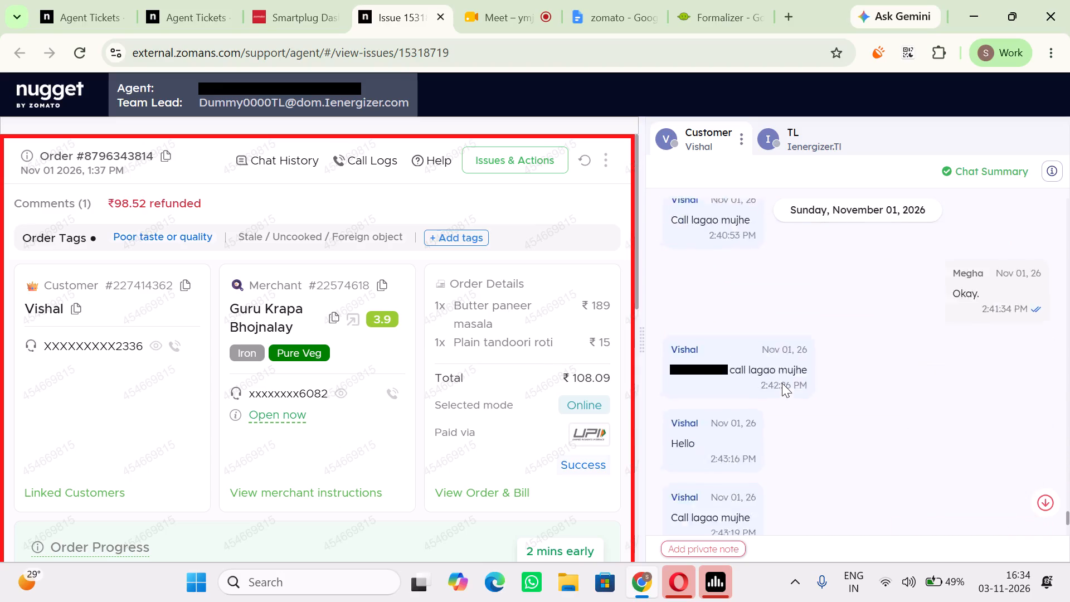
pyautogui.scroll(-13, 782, 383)
pyautogui.scroll(1, 874, 397)
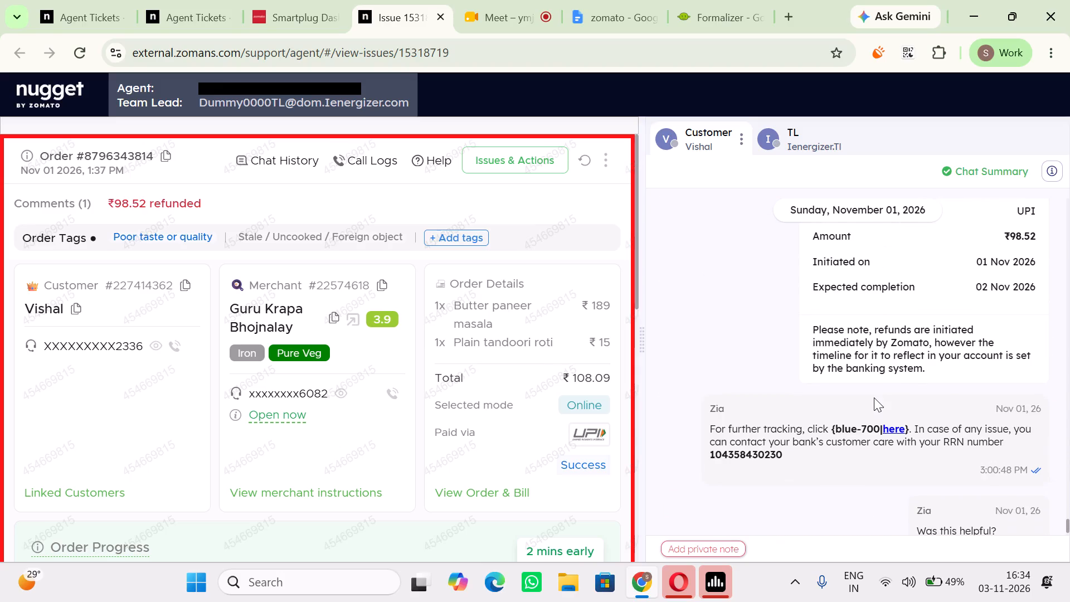
pyautogui.scroll(1, 874, 397)
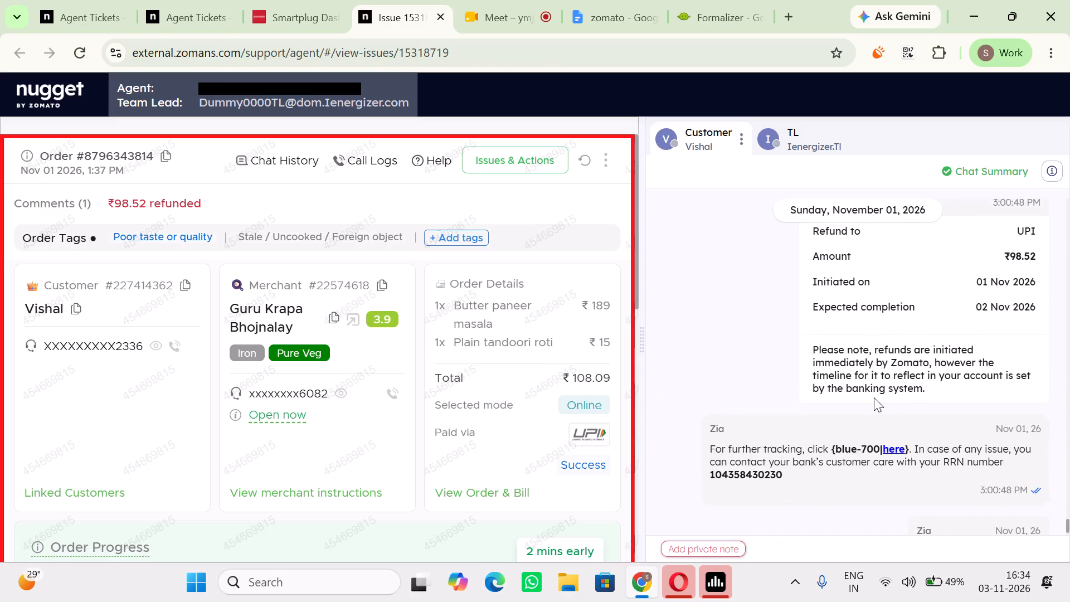
pyautogui.scroll(1, 787, 373)
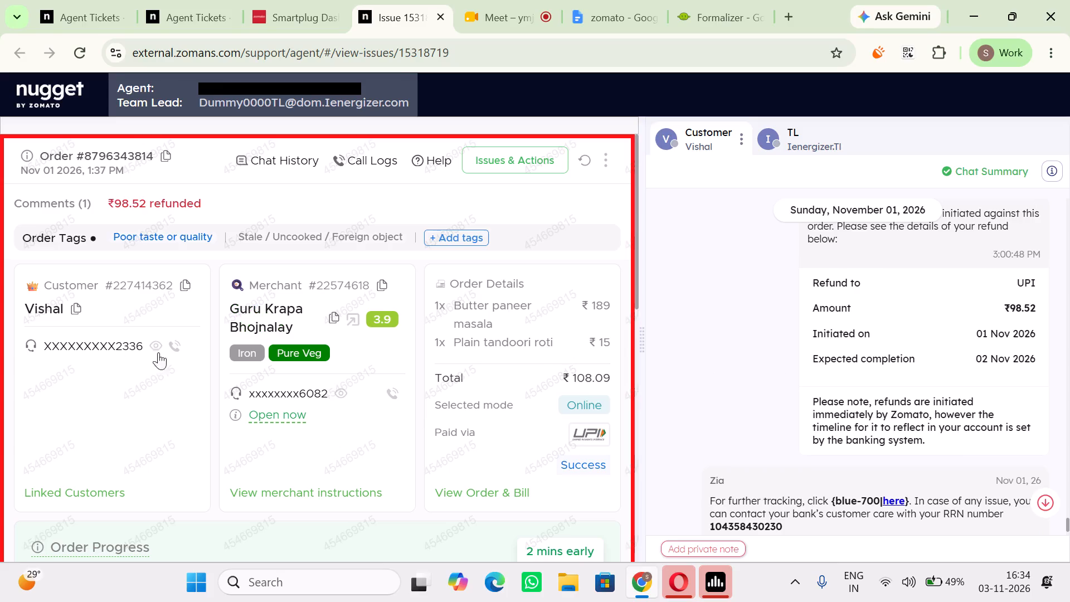
# Place a callback call to the customer from the order's customer details, proceeding with the call anyway.
pyautogui.click(183, 351)
pyautogui.click(177, 351)
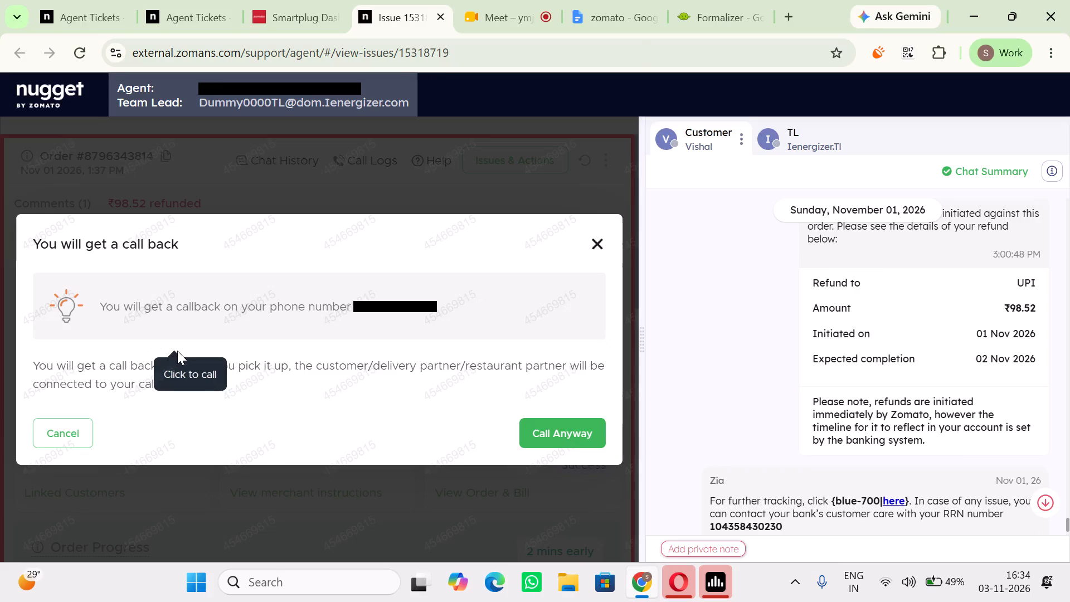
pyautogui.click(592, 430)
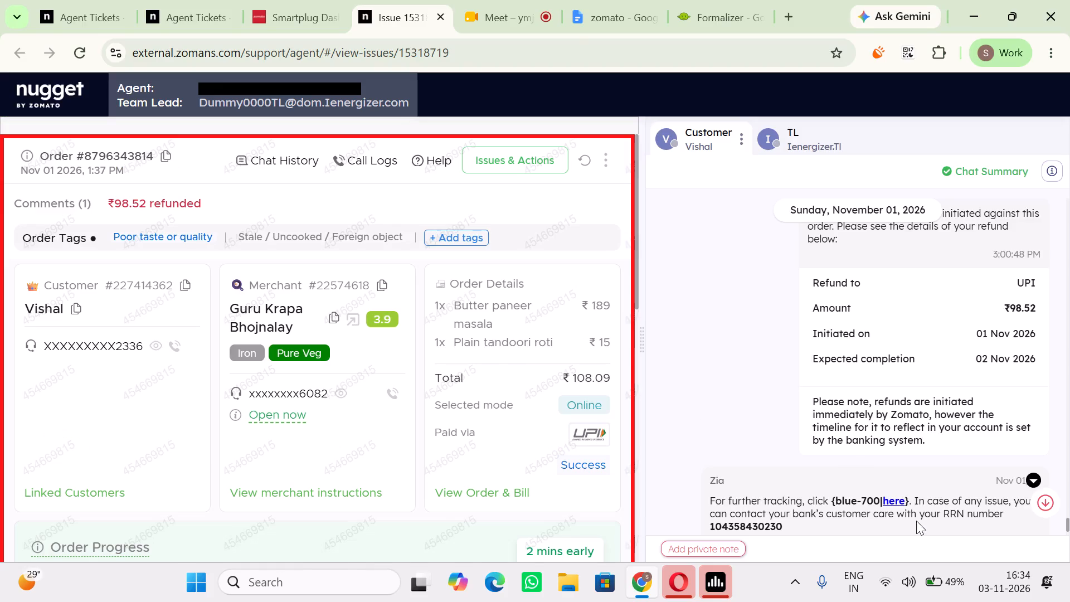
# Check the refund status messages in the chat and review the order's refund transaction details, closing them when finished.
pyautogui.scroll(1, 916, 521)
pyautogui.scroll(-1, 817, 333)
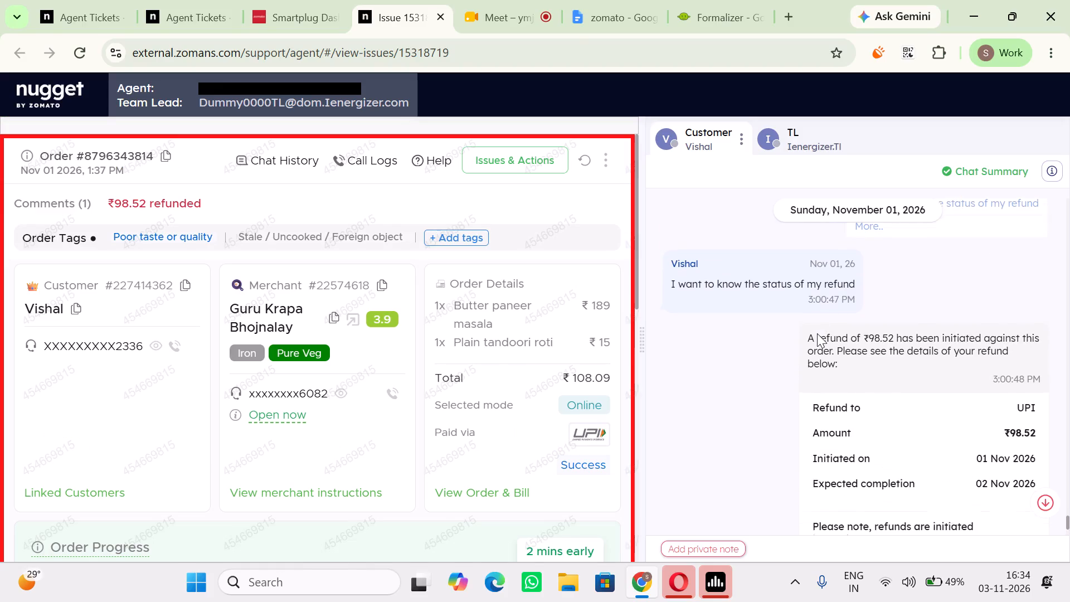
pyautogui.scroll(-1, 817, 333)
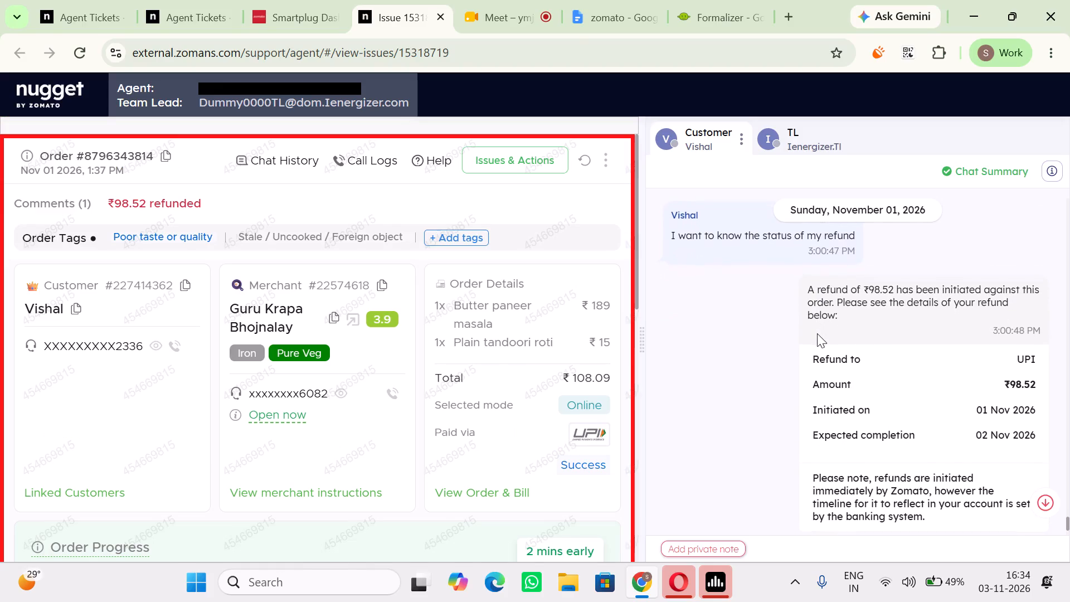
pyautogui.scroll(-1, 817, 333)
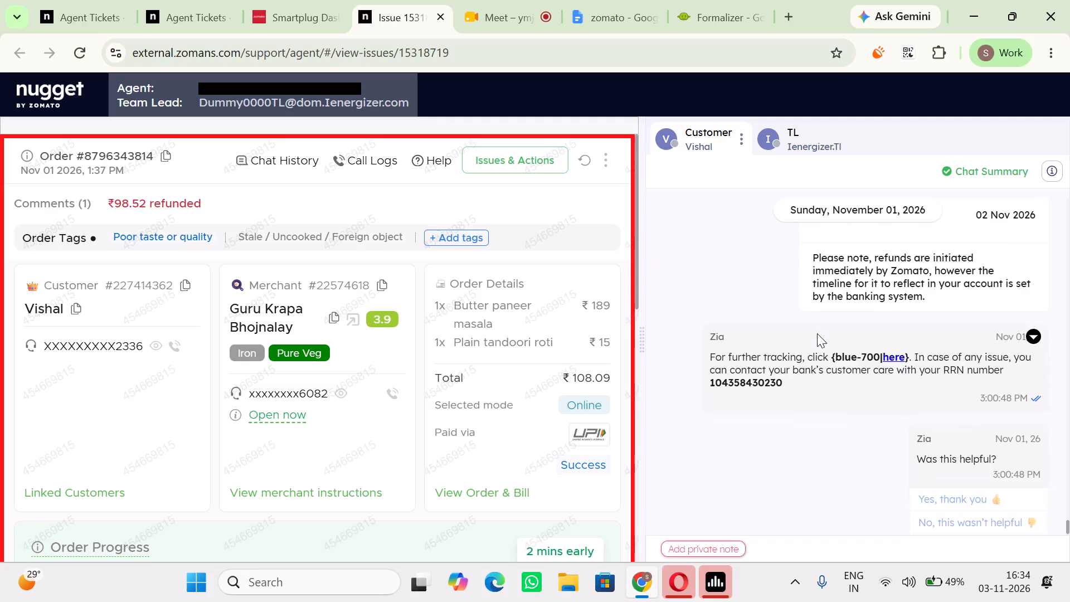
pyautogui.click(178, 203)
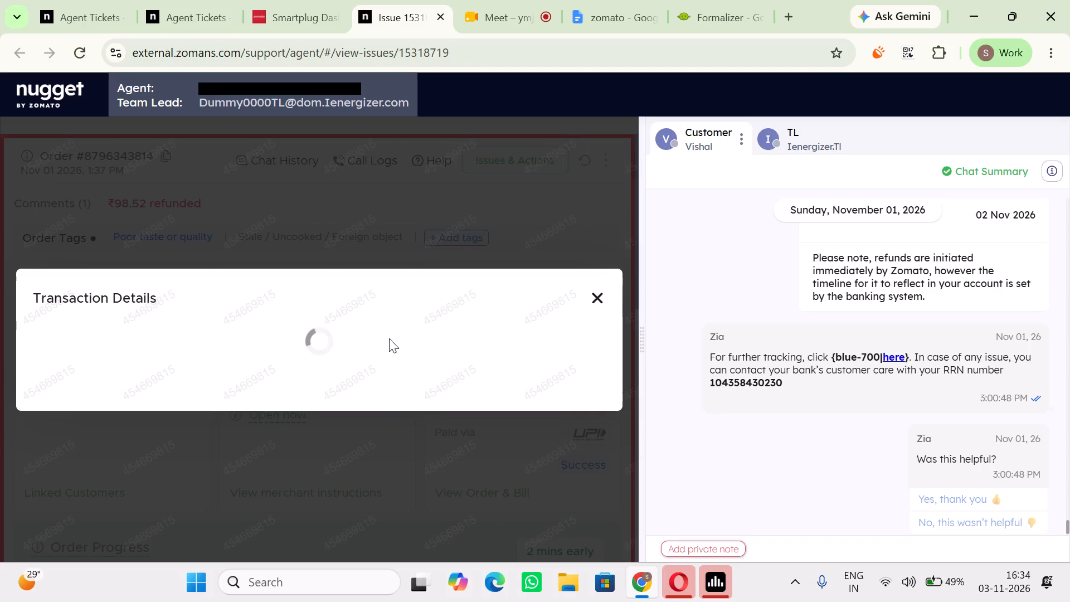
pyautogui.scroll(-1, 389, 323)
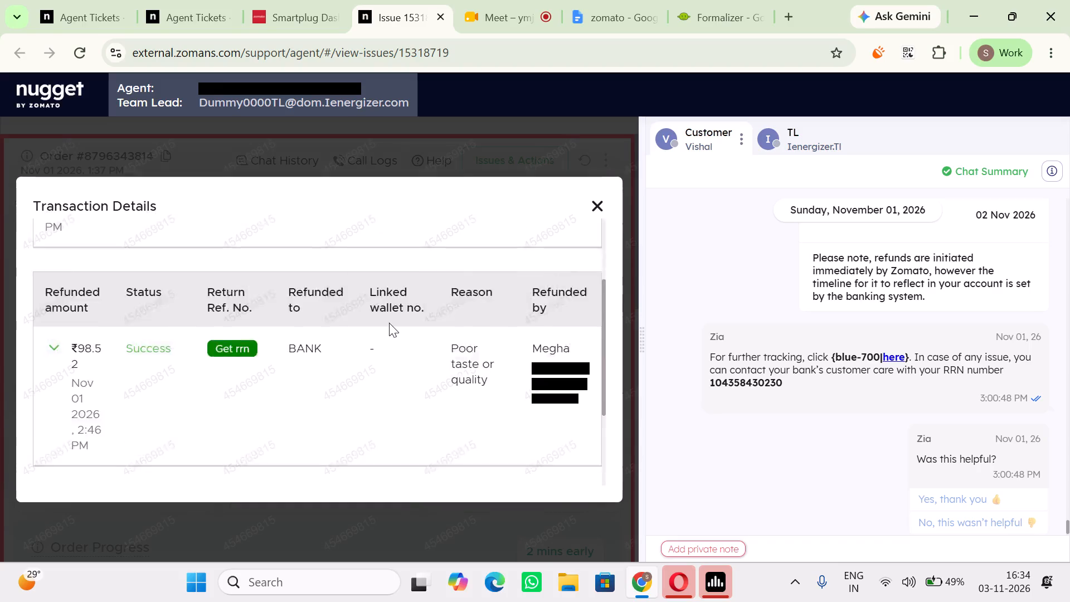
pyautogui.scroll(-1, 389, 323)
pyautogui.scroll(1, 389, 323)
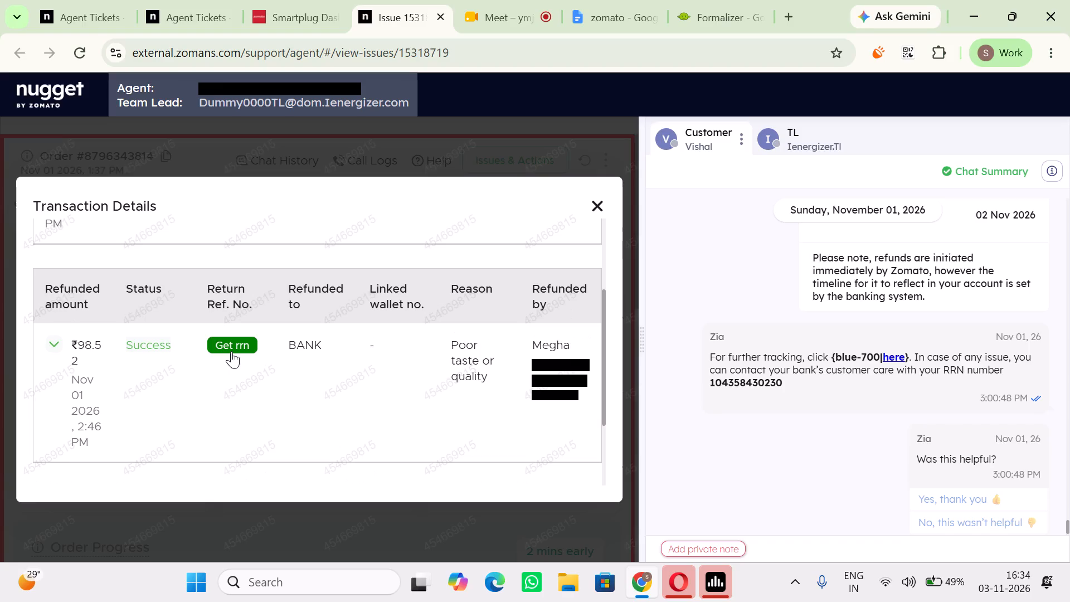
pyautogui.scroll(-2, 776, 353)
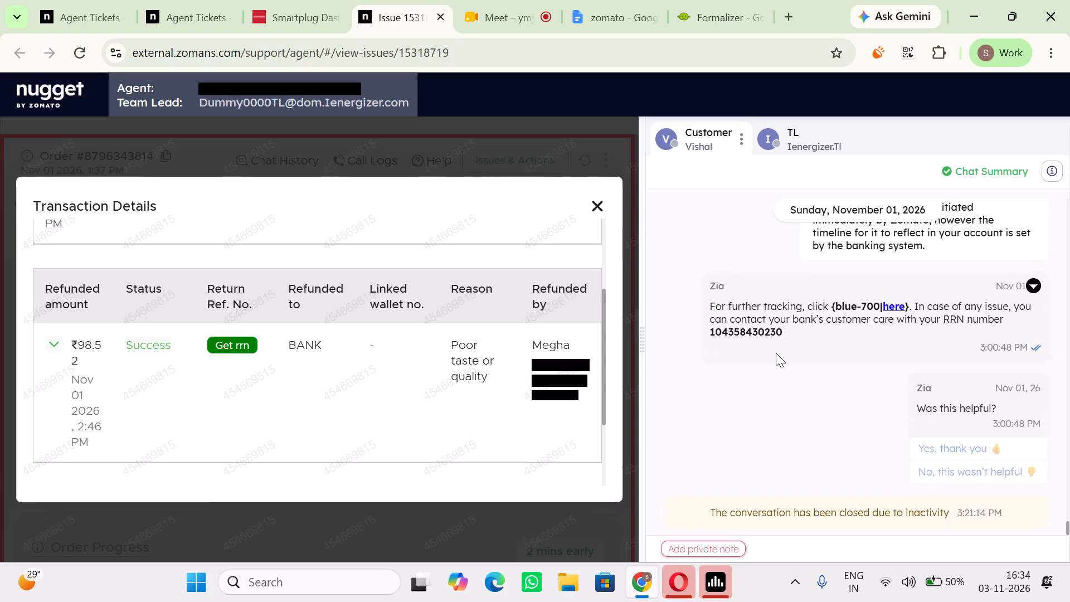
pyautogui.scroll(-2, 776, 353)
pyautogui.scroll(3, 776, 353)
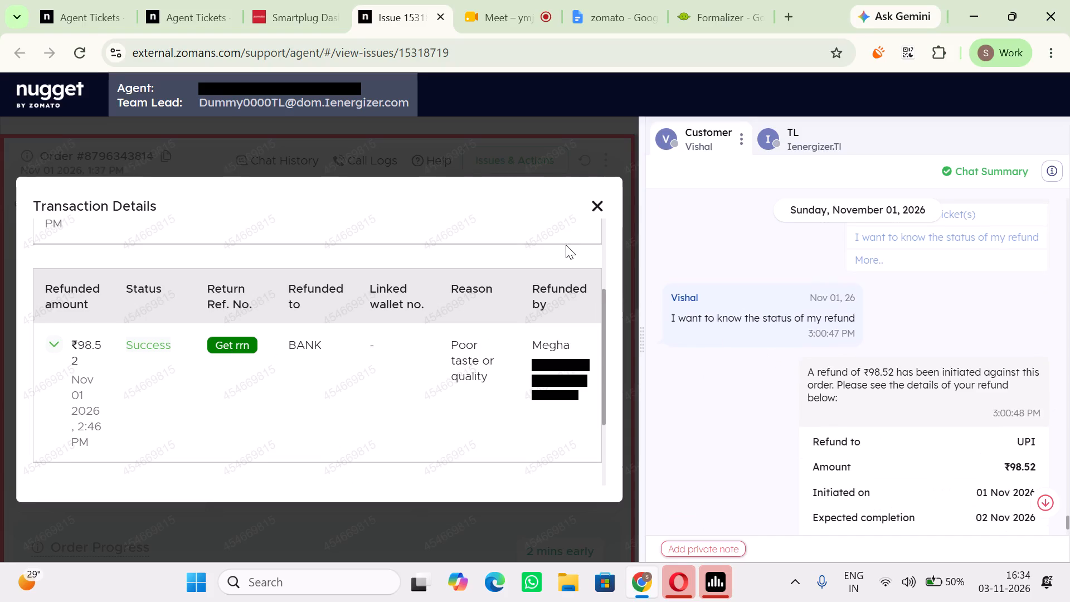
pyautogui.click(595, 206)
# Reread the 3:00 PM chat sessions, examining the claim ticket's outcome message and the refund status details.
pyautogui.scroll(1, 508, 365)
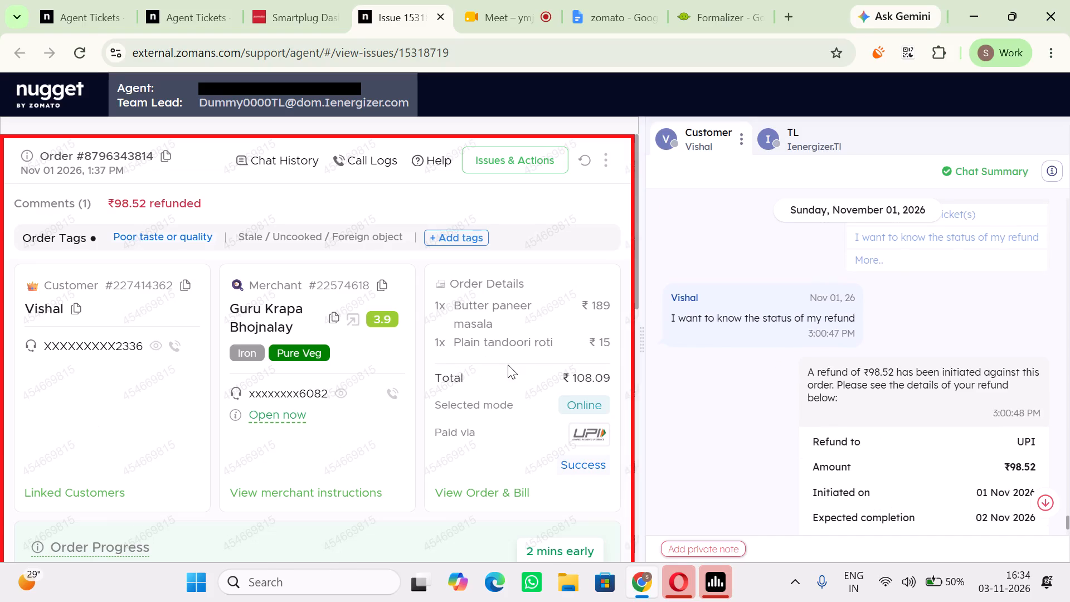
pyautogui.scroll(1, 508, 365)
pyautogui.scroll(3, 906, 295)
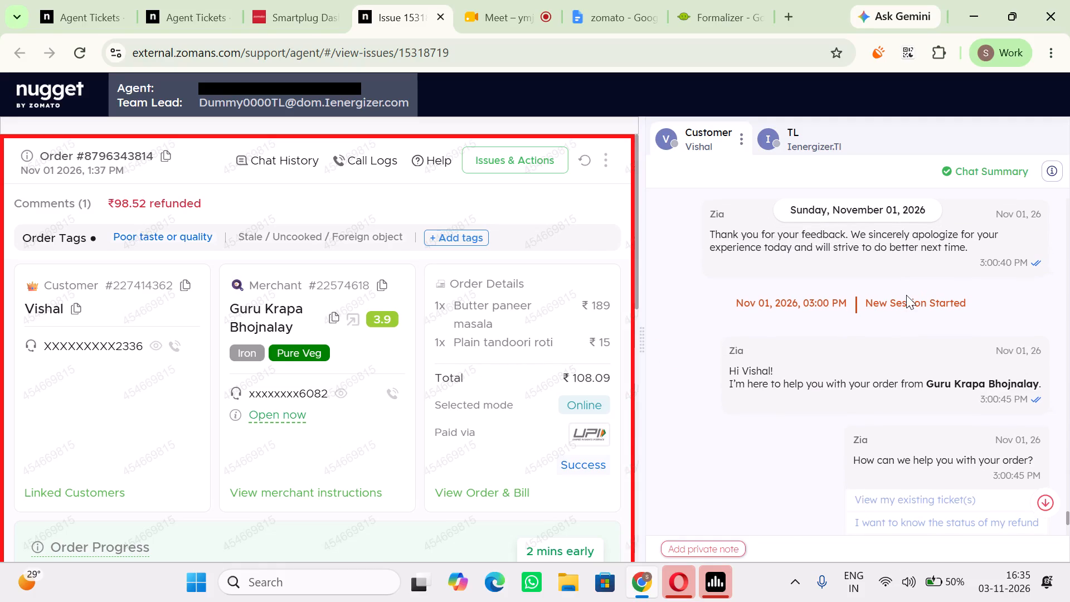
pyautogui.scroll(3, 906, 295)
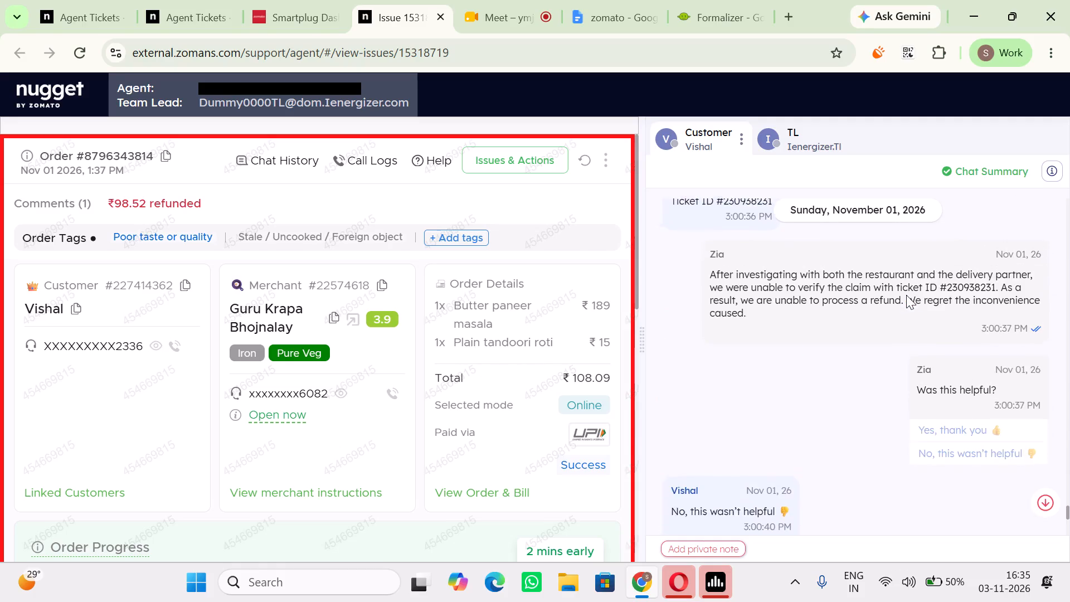
pyautogui.scroll(2, 906, 295)
pyautogui.scroll(-4, 906, 295)
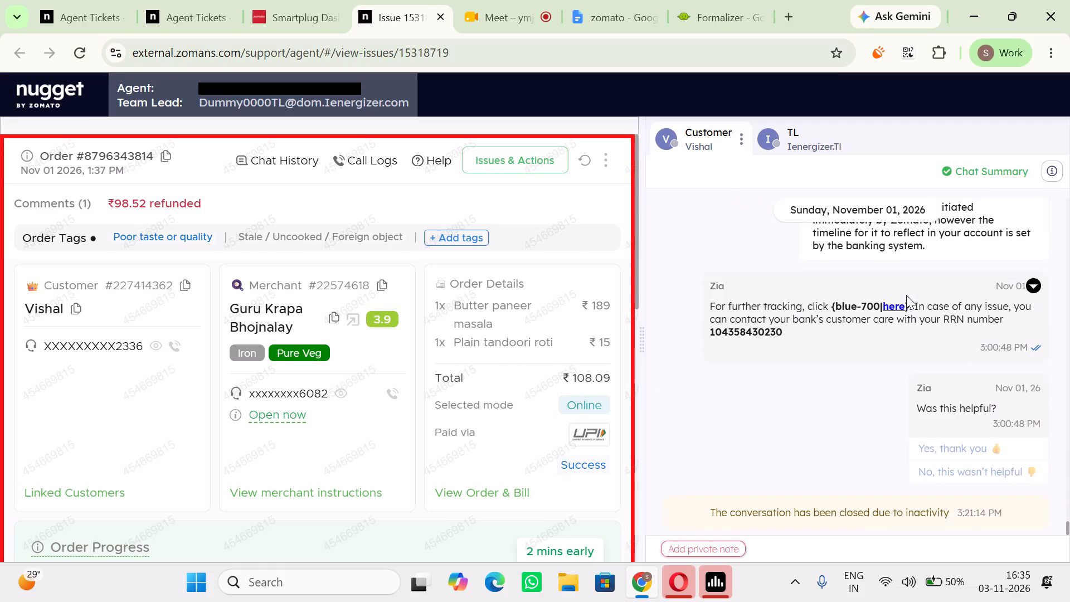
pyautogui.scroll(1, 906, 295)
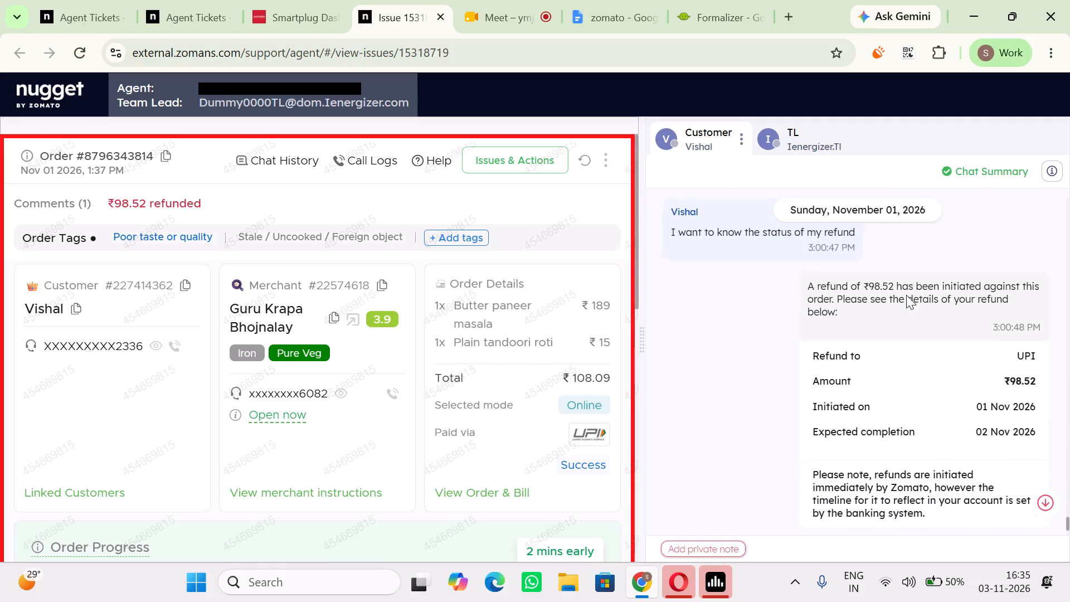
pyautogui.scroll(1, 906, 295)
pyautogui.hscroll(1, 891, 355)
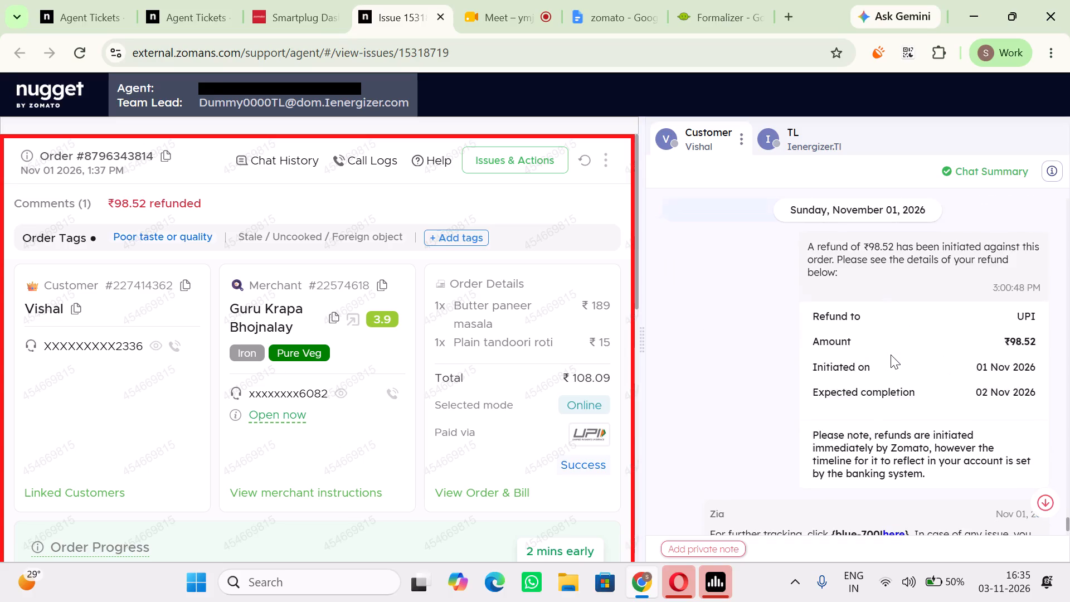
pyautogui.hscroll(1, 891, 355)
pyautogui.scroll(-18, 891, 355)
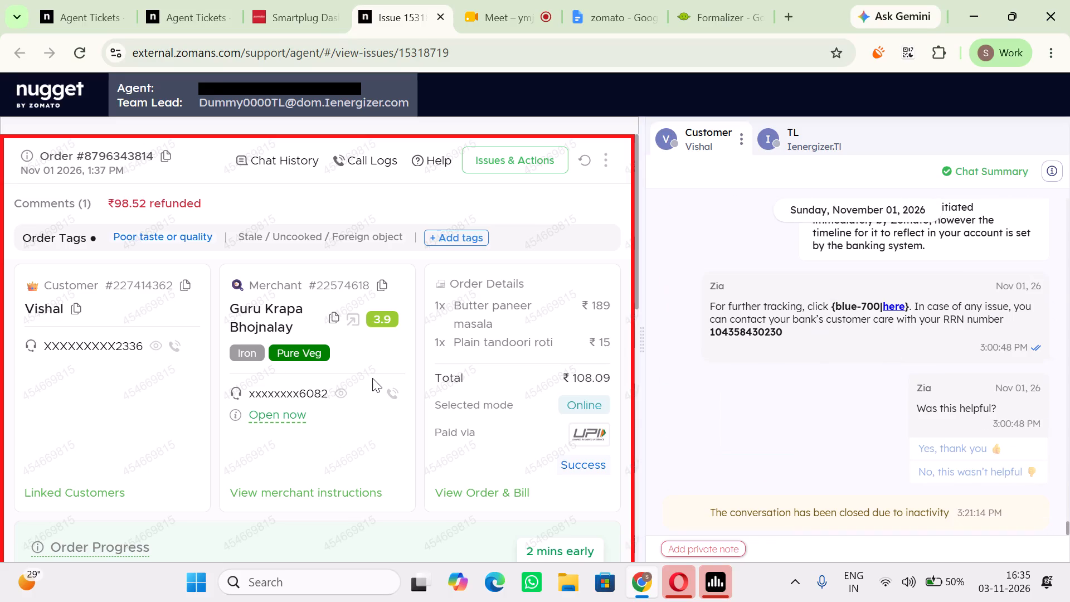
# Reopen the order's transaction details and review the refunded item and refund entry.
pyautogui.click(158, 209)
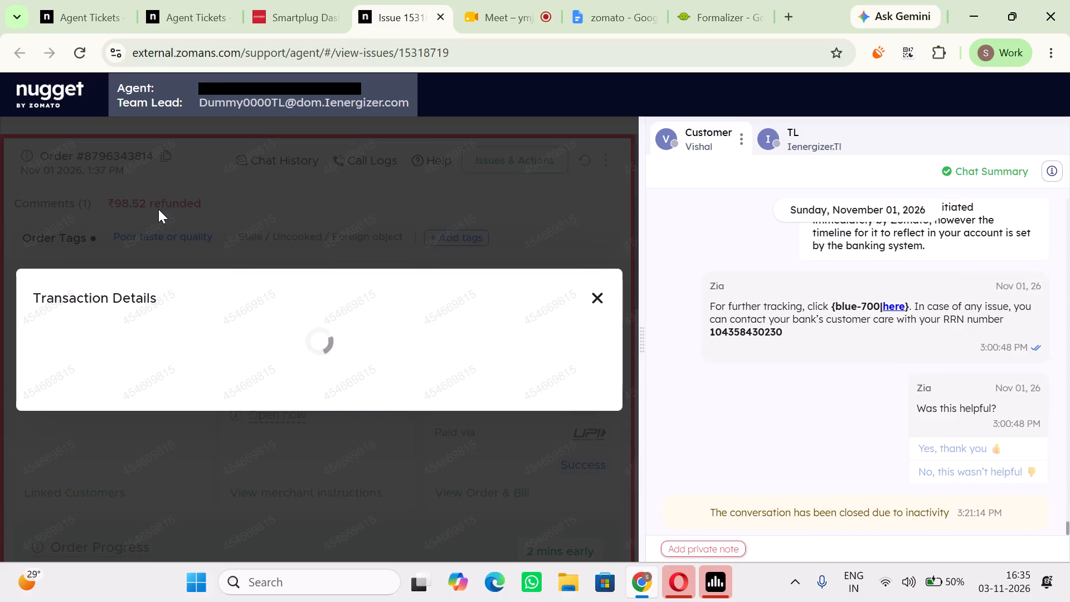
pyautogui.scroll(-4, 384, 371)
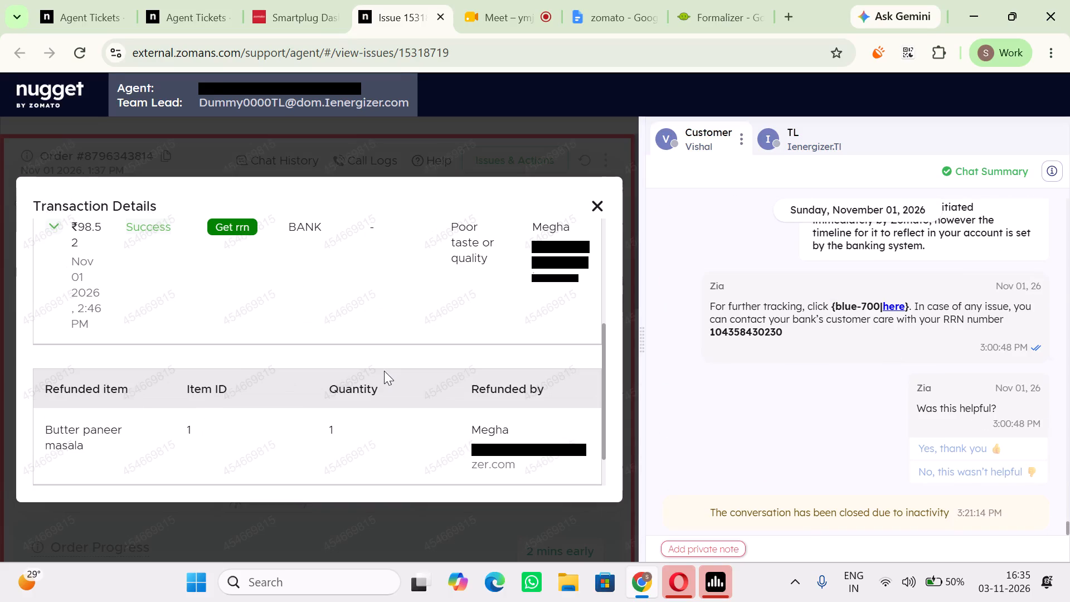
pyautogui.scroll(1, 308, 319)
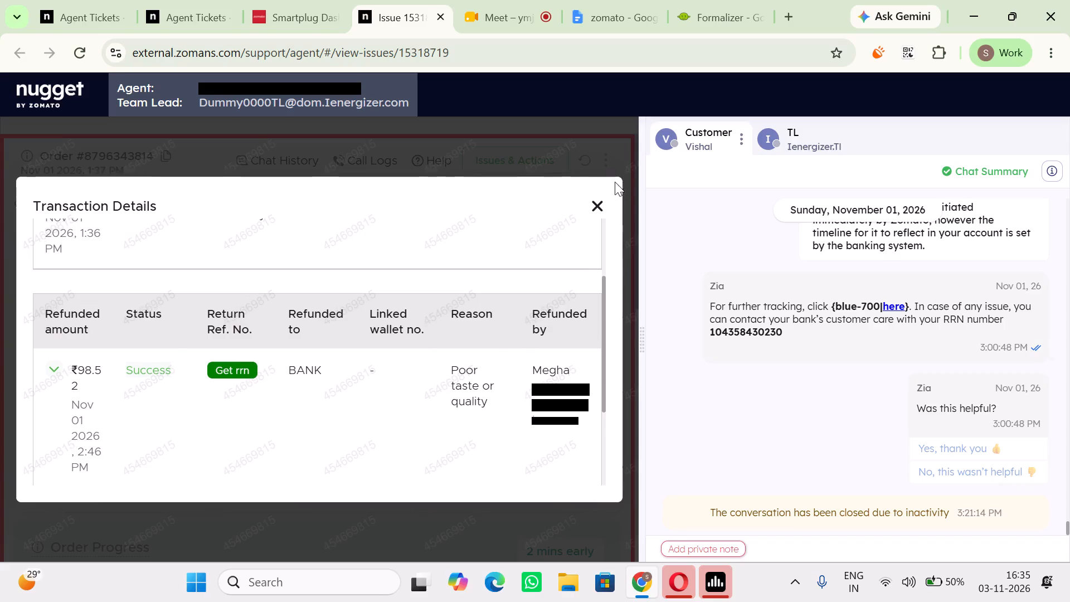
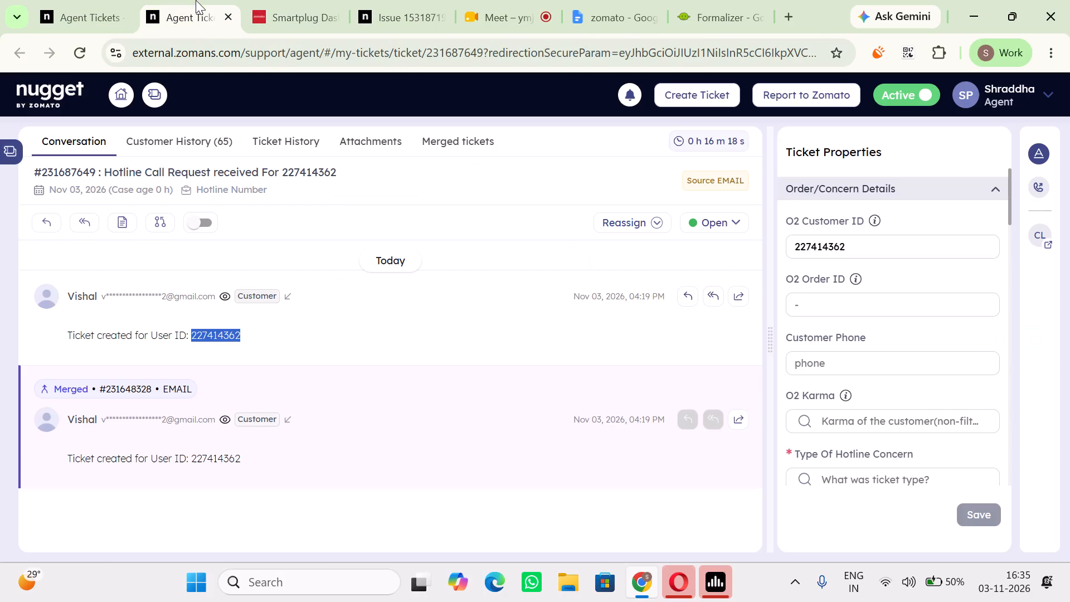
# Return to the list of all assigned tickets and open the agent profile's productivity hours page.
pyautogui.click(0, 0)
pyautogui.click(77, 0)
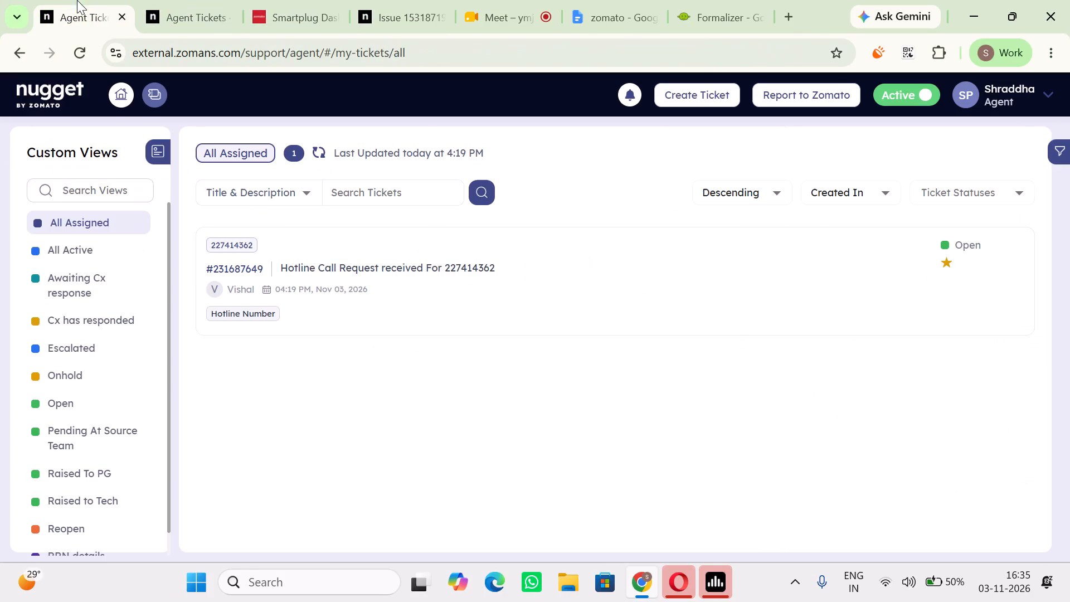
pyautogui.click(980, 103)
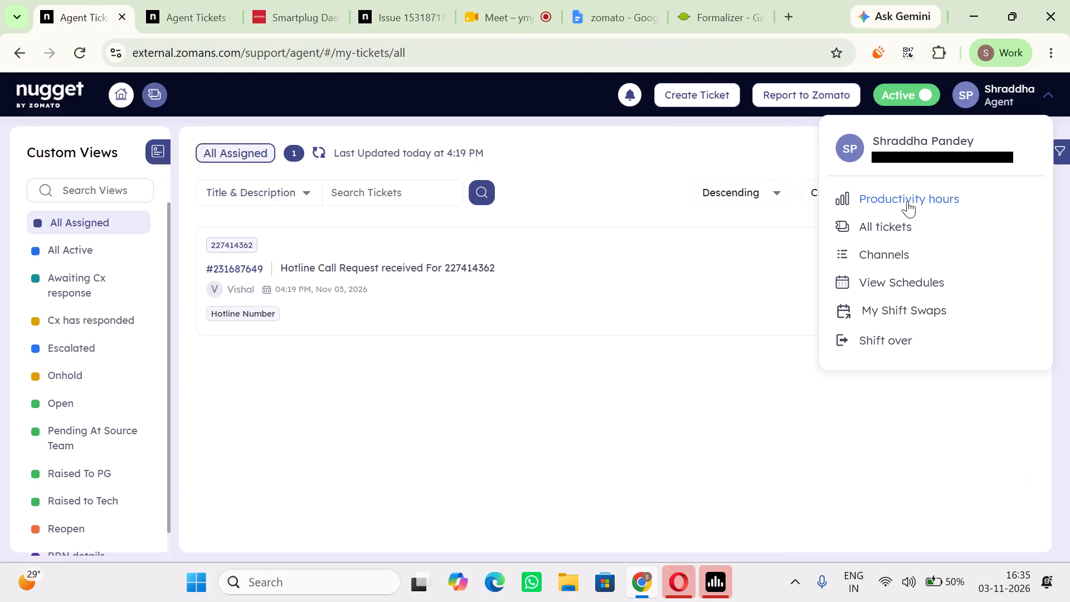
pyautogui.click(907, 201)
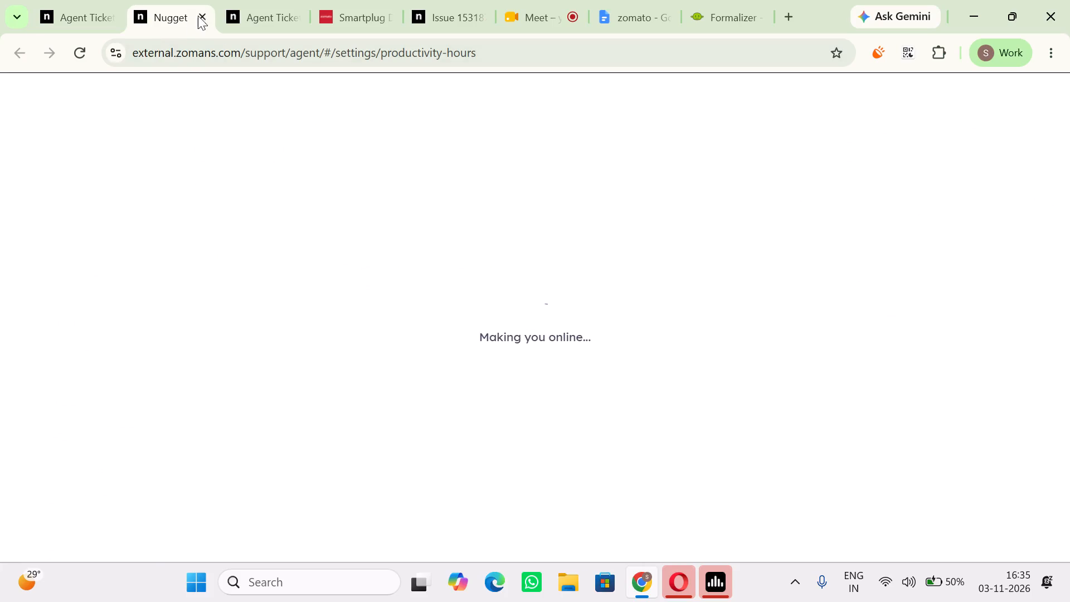
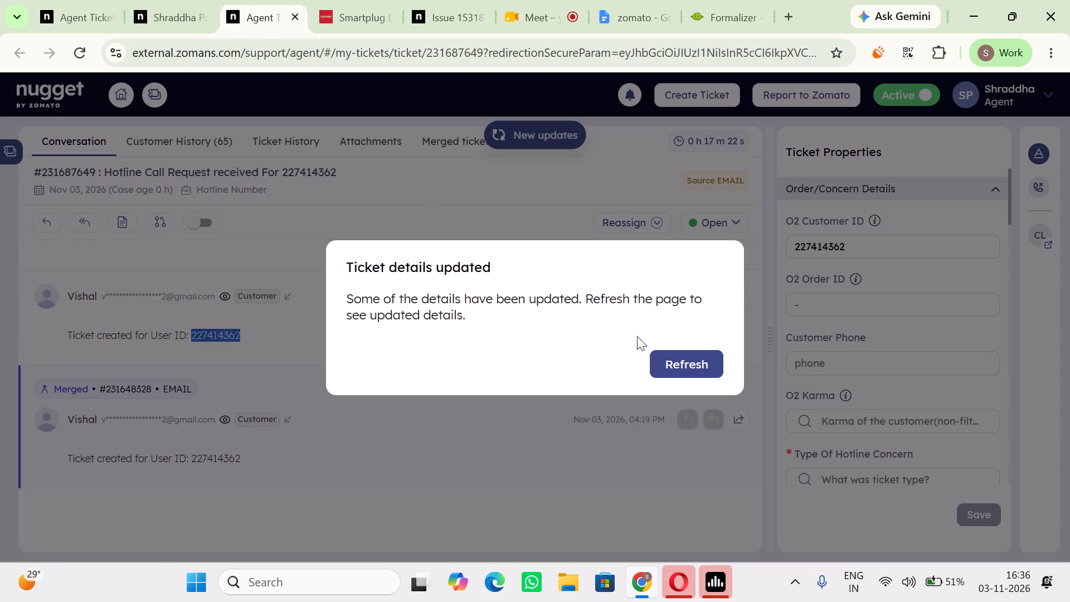
# Refresh the hotline ticket to load its updated details and look through the merged customer messages.
pyautogui.click(675, 351)
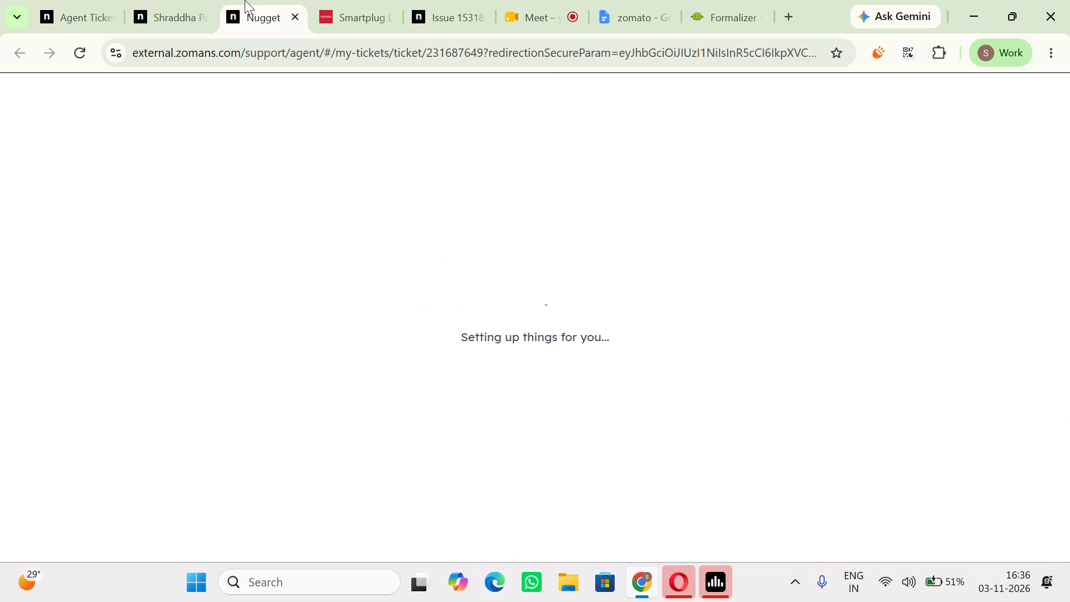
pyautogui.click(353, 0)
pyautogui.click(247, 0)
pyautogui.click(191, 0)
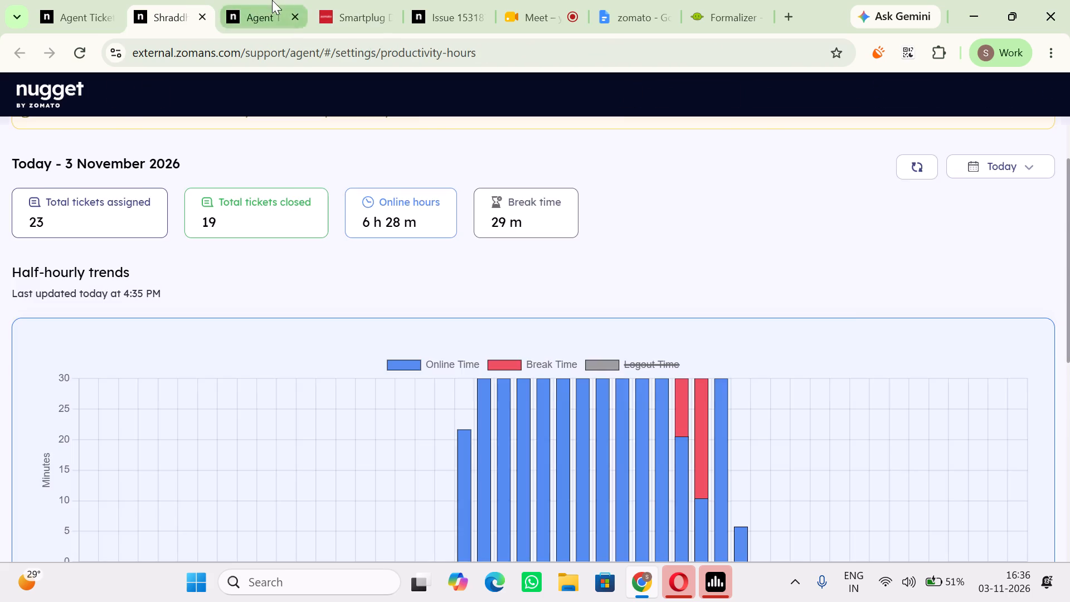
pyautogui.click(272, 0)
pyautogui.scroll(-2, 527, 377)
pyautogui.scroll(4, 527, 377)
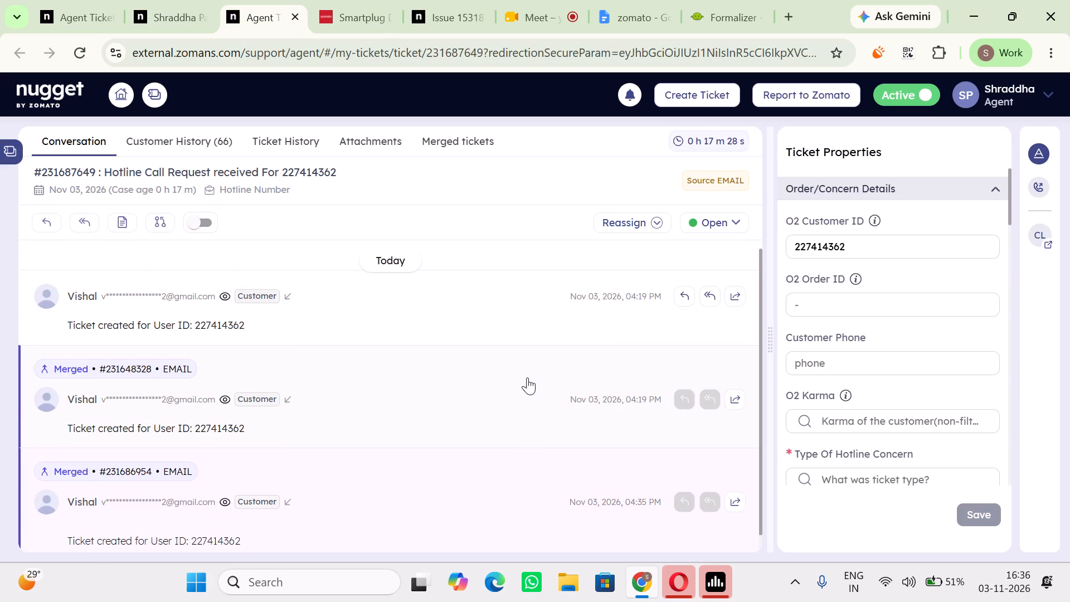
pyautogui.scroll(2, 527, 377)
pyautogui.scroll(2, 983, 279)
# Close the agent's productivity hours page.
pyautogui.click(366, 0)
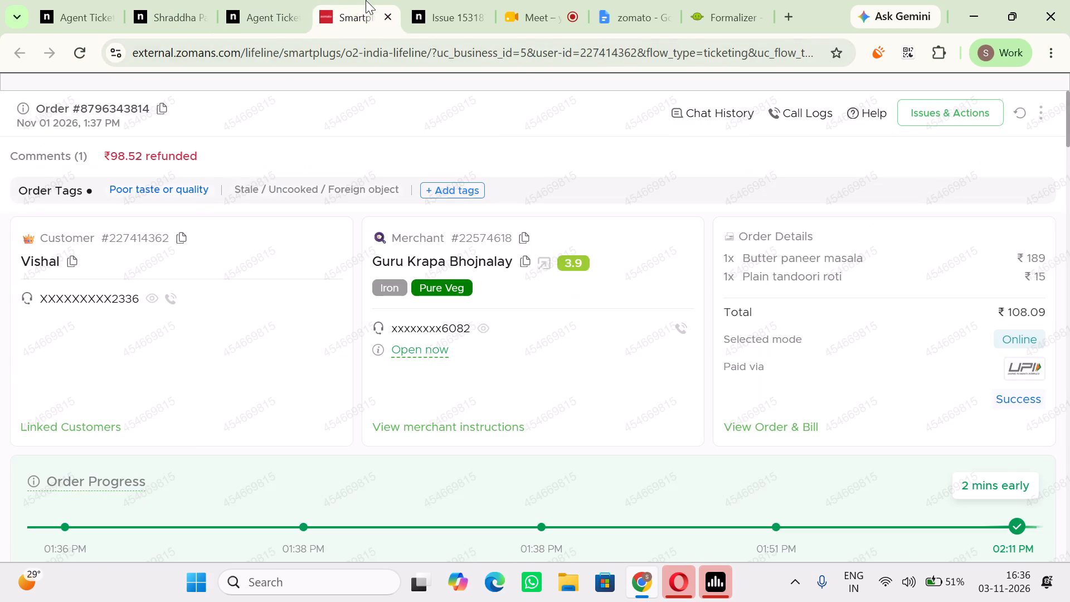
pyautogui.click(201, 0)
pyautogui.click(204, 12)
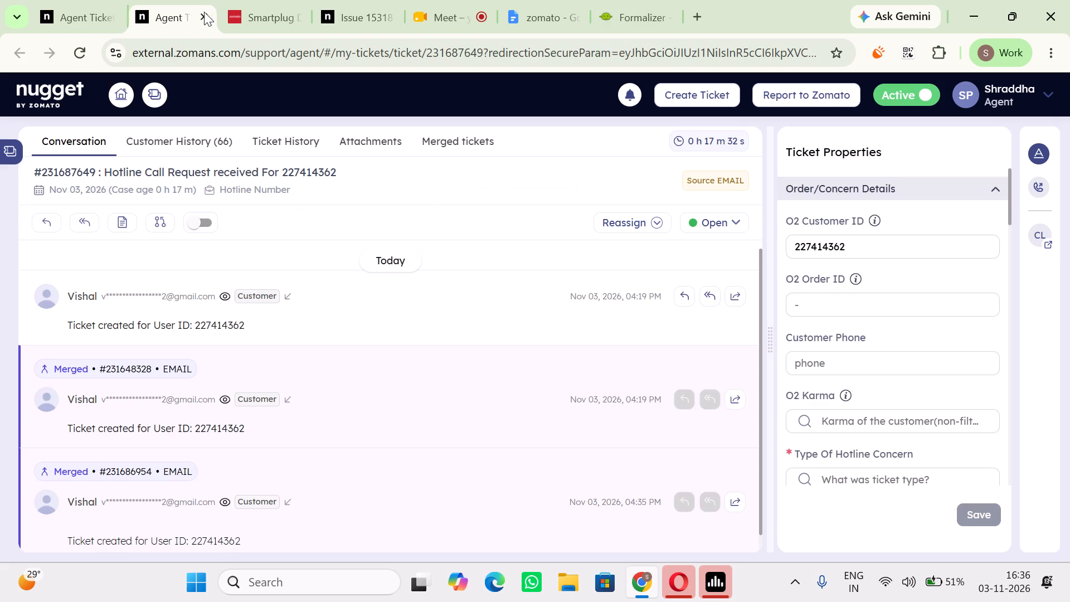
pyautogui.click(82, 0)
pyautogui.click(172, 0)
pyautogui.click(269, 0)
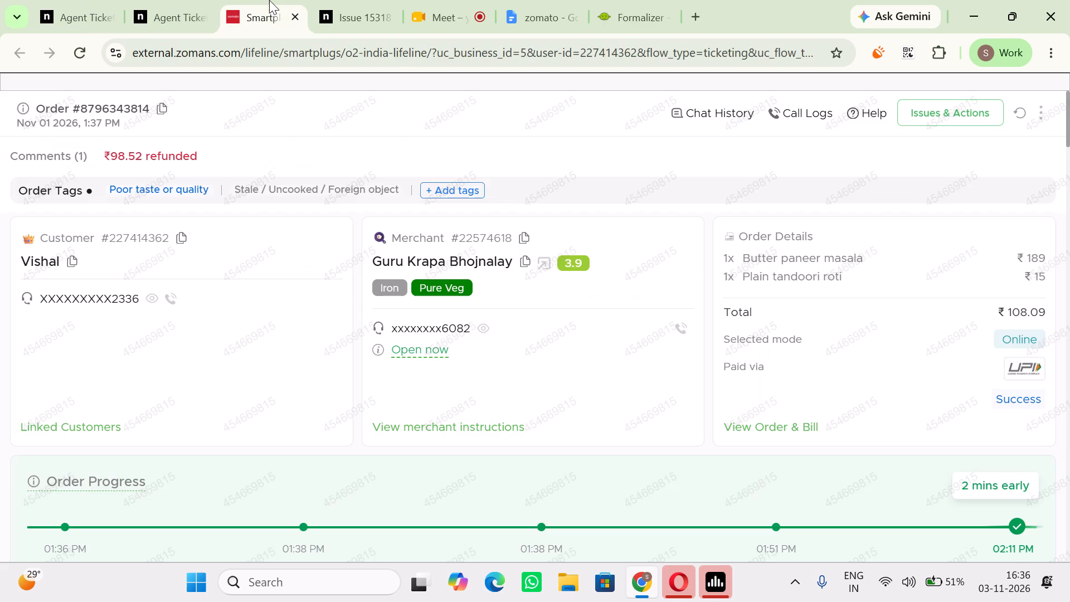
pyautogui.scroll(4, 278, 208)
pyautogui.click(166, 111)
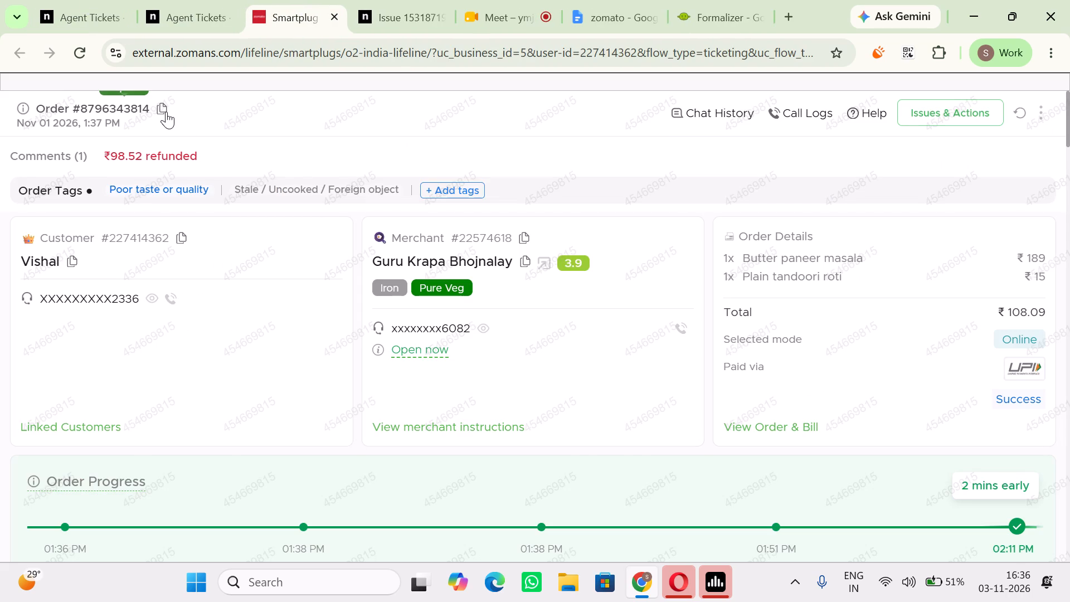
pyautogui.click(187, 3)
pyautogui.click(826, 307)
pyautogui.hotkey('ctrl', 'v')
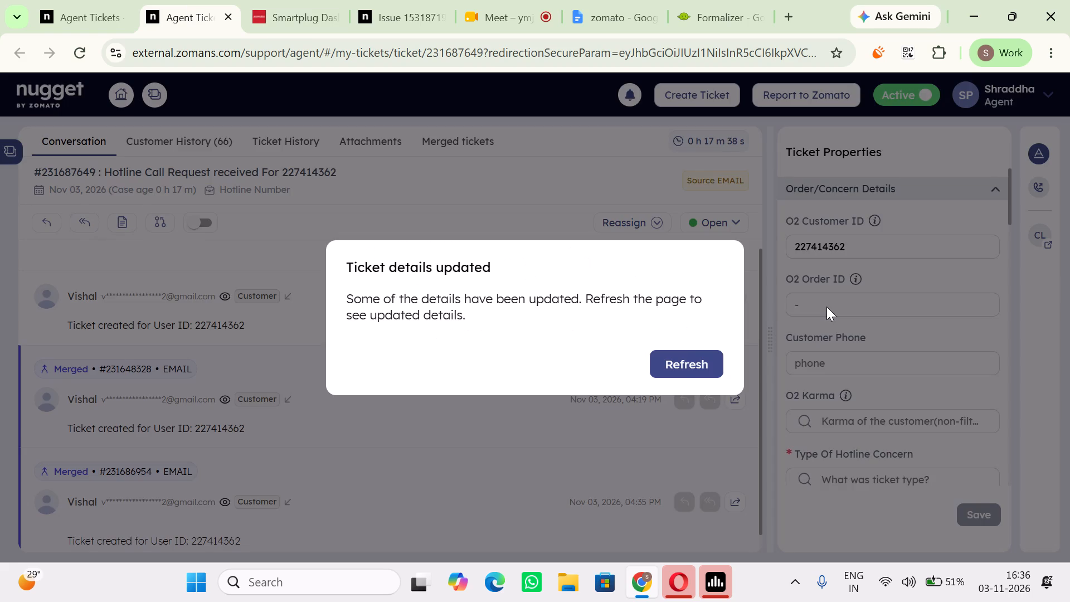
pyautogui.click(682, 359)
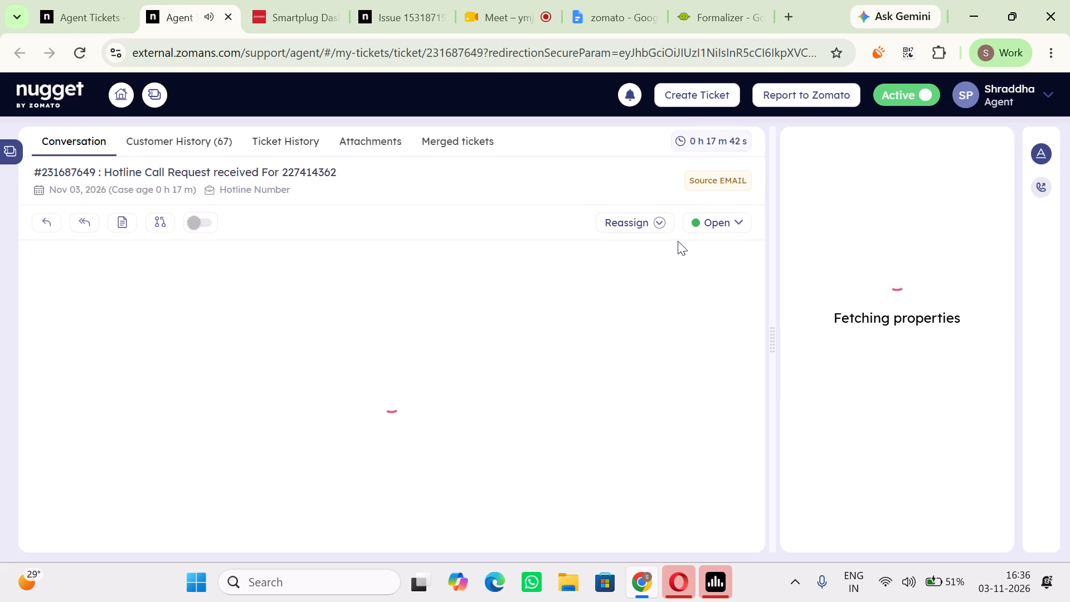
pyautogui.click(850, 303)
pyautogui.hotkey('ctrl', 'v')
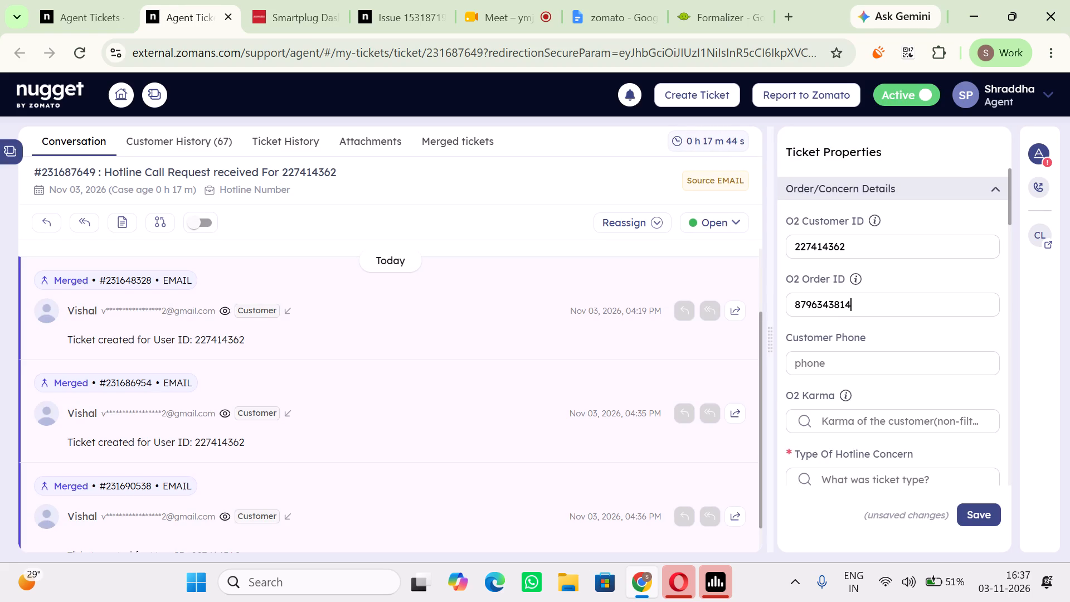
# Check the customer's karma in the order dashboard's Customer Overview and set the ticket's O2 Karma to Iron.
pyautogui.click(844, 361)
pyautogui.click(298, 0)
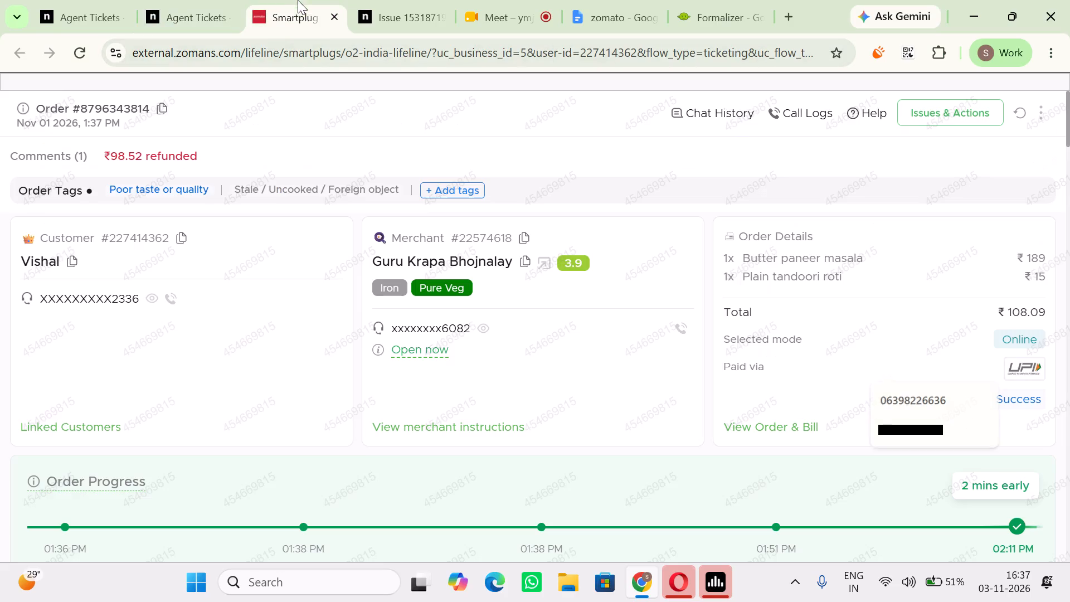
pyautogui.click(43, 260)
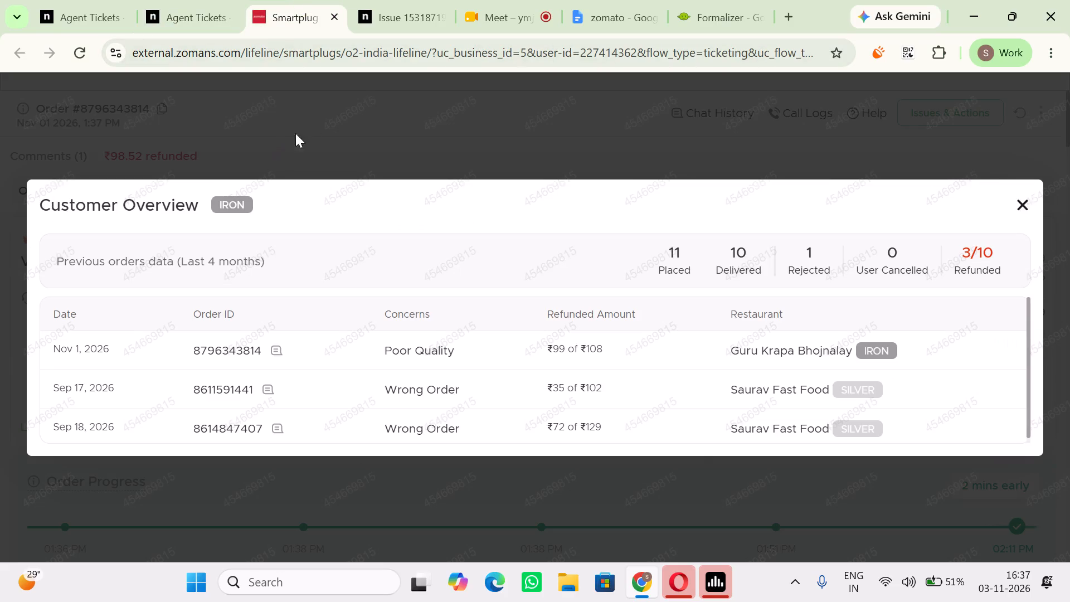
pyautogui.click(200, 0)
pyautogui.click(843, 364)
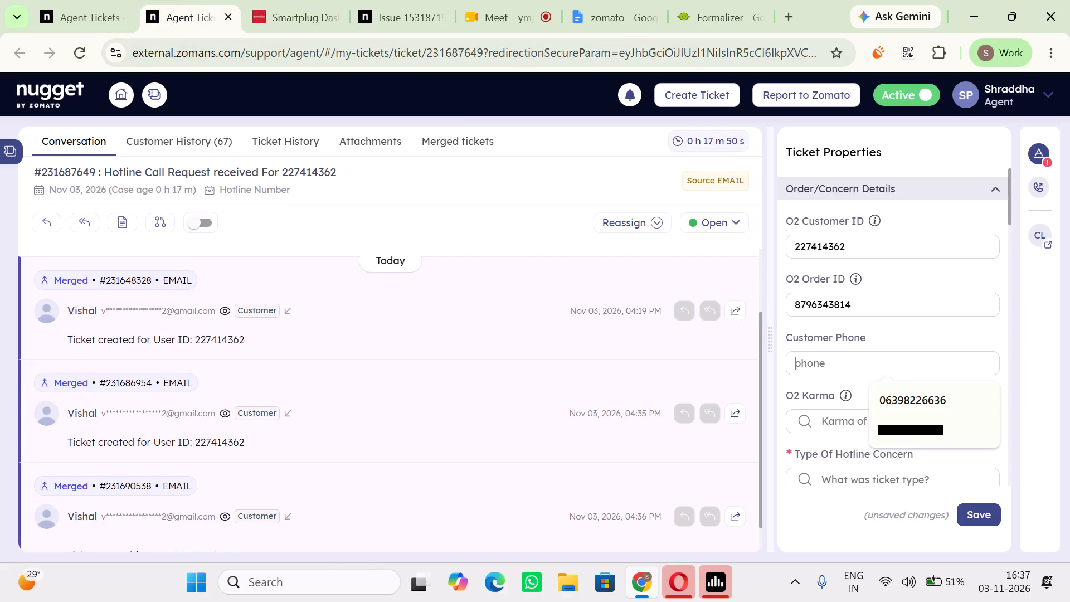
pyautogui.scroll(-1, 816, 371)
pyautogui.click(846, 339)
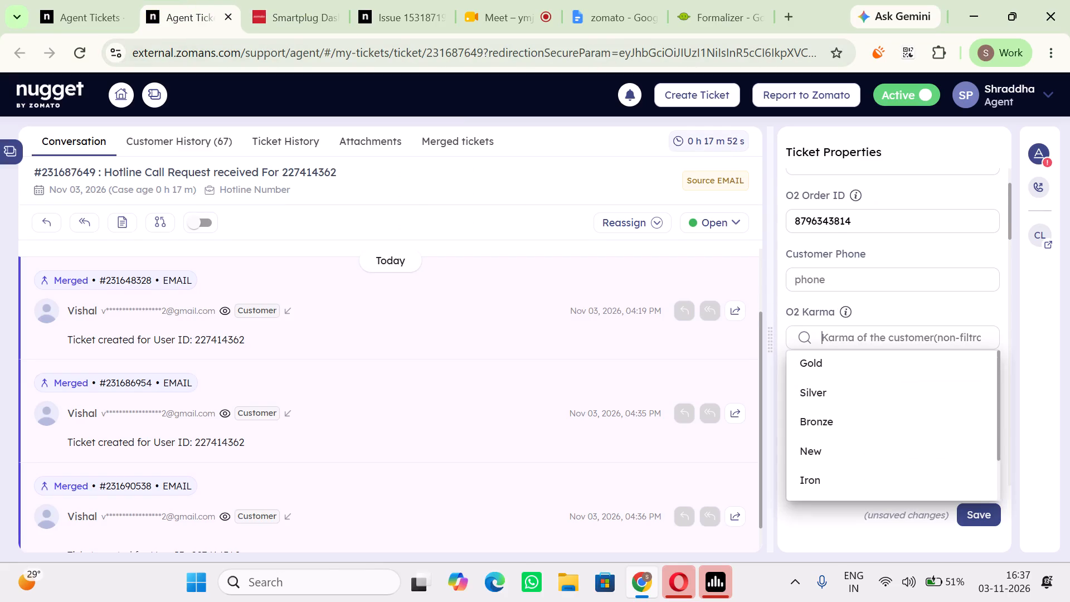
pyautogui.click(813, 478)
# Set the ticket's Type Of Hotline Concern to Workable.
pyautogui.scroll(-1, 876, 385)
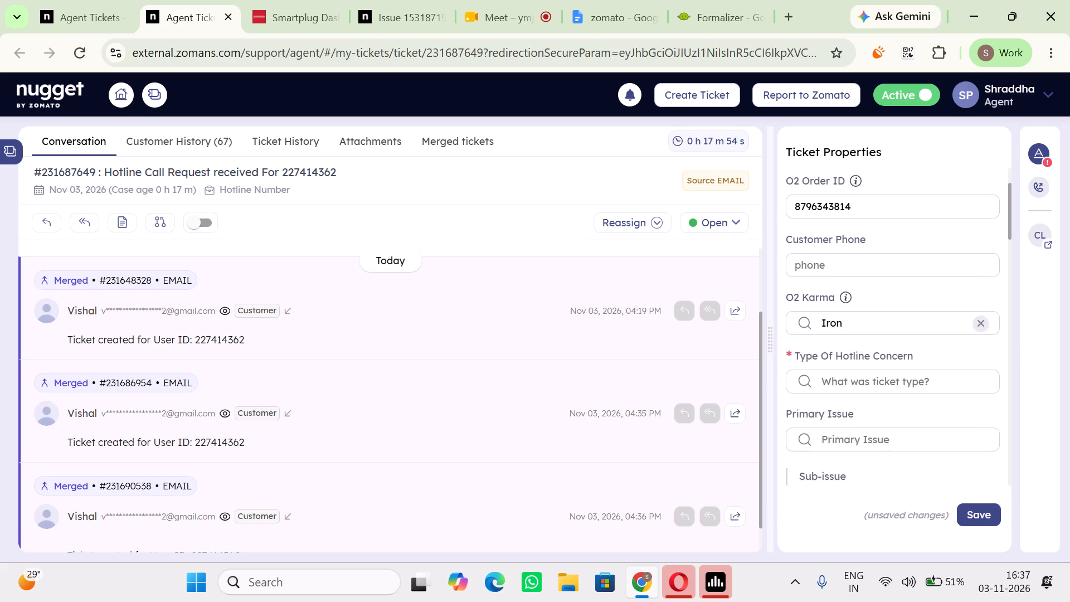
pyautogui.scroll(-1, 876, 385)
pyautogui.click(848, 324)
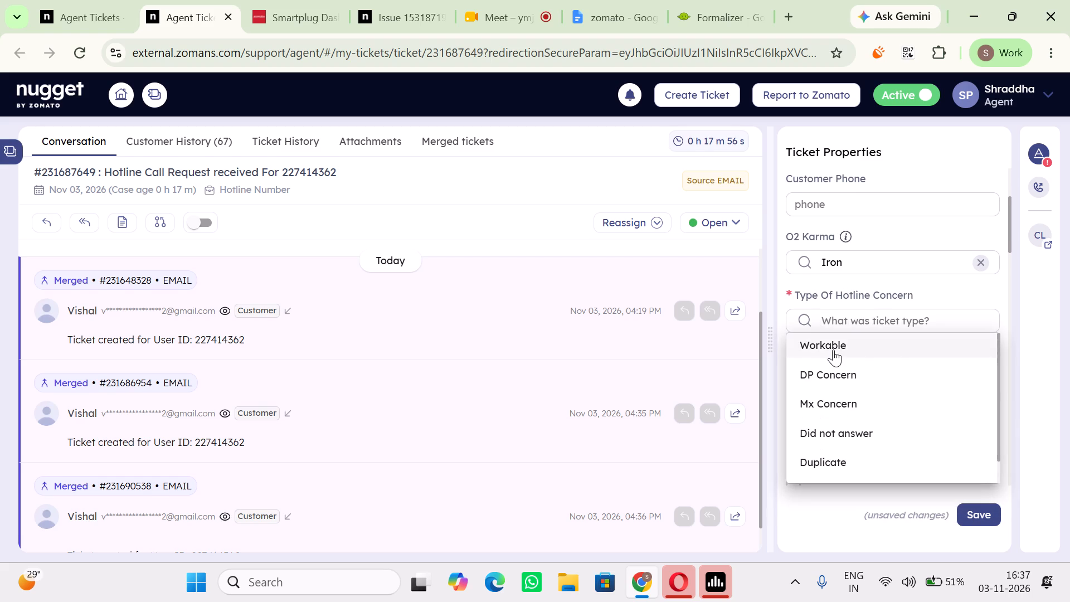
pyautogui.click(833, 349)
# Classify the ticket with primary issue Refund related and sub-issue RRN query.
pyautogui.moveTo(874, 358); pyautogui.dragTo(854, 376)
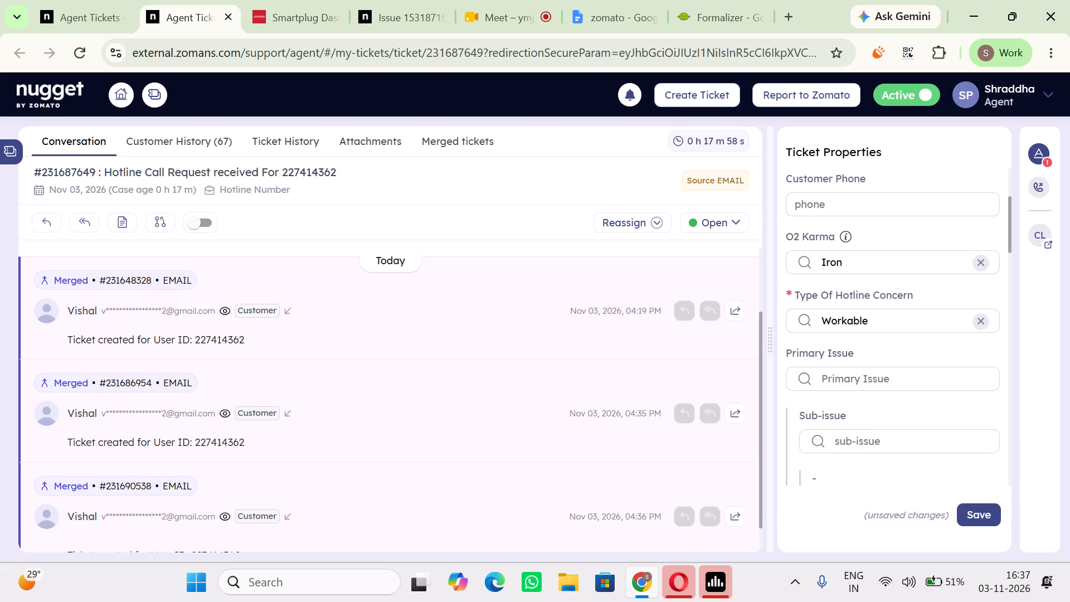
pyautogui.moveTo(854, 376); pyautogui.dragTo(852, 376)
pyautogui.click(852, 376)
pyautogui.scroll(-2, 816, 449)
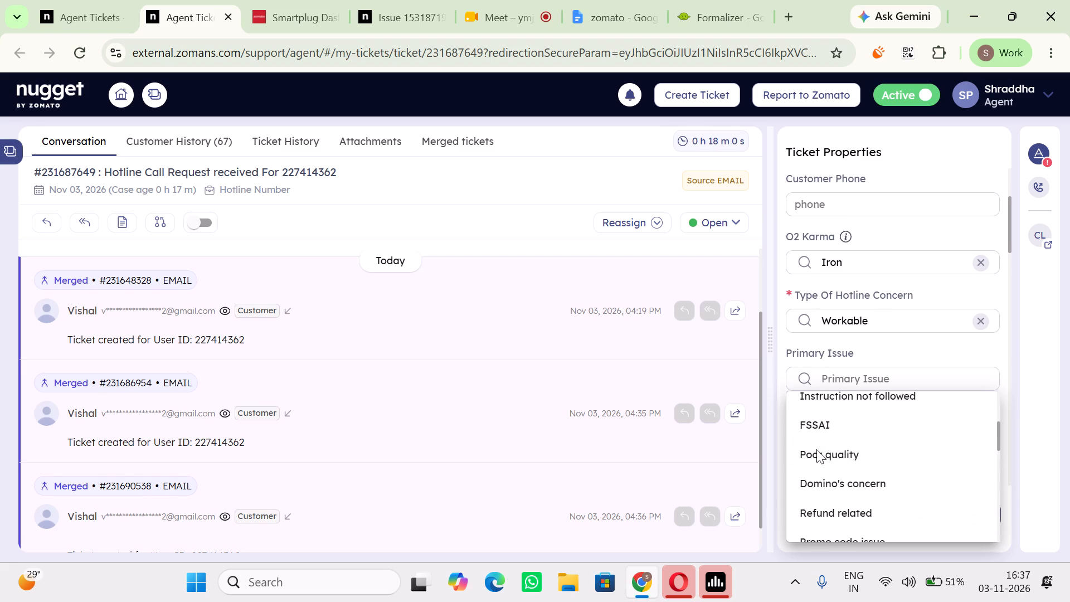
pyautogui.scroll(3, 834, 448)
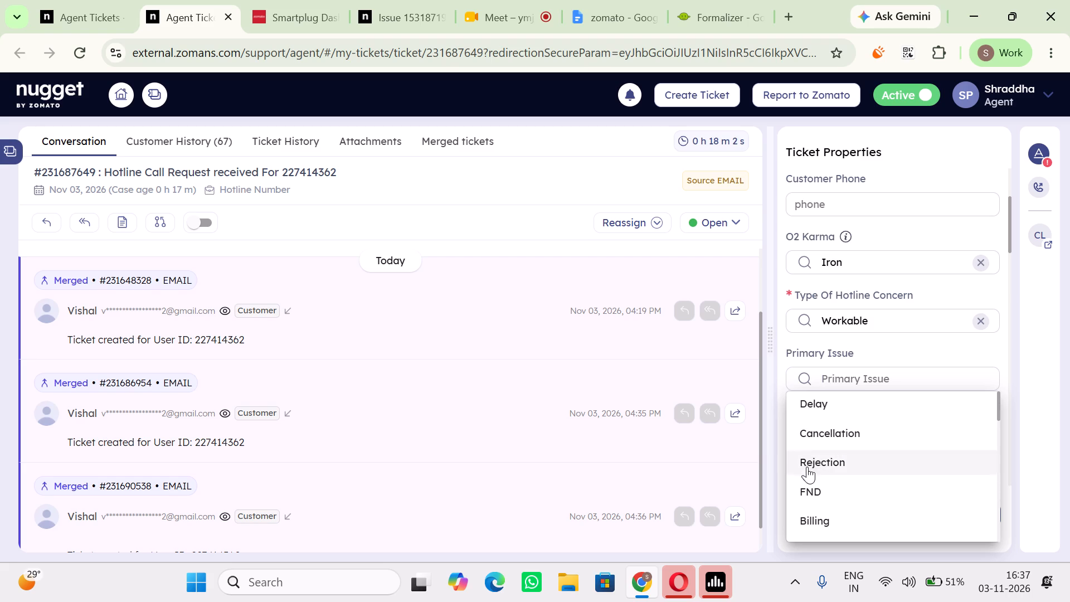
pyautogui.scroll(-1, 830, 444)
pyautogui.write('re')
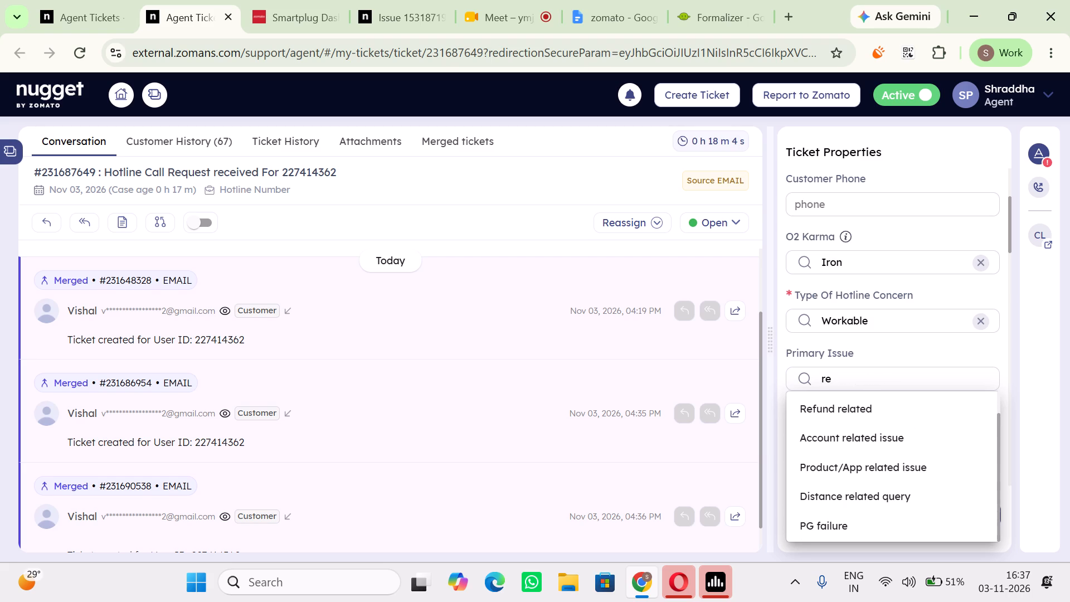
pyautogui.click(877, 406)
pyautogui.moveTo(825, 451); pyautogui.dragTo(843, 447)
pyautogui.click(843, 447)
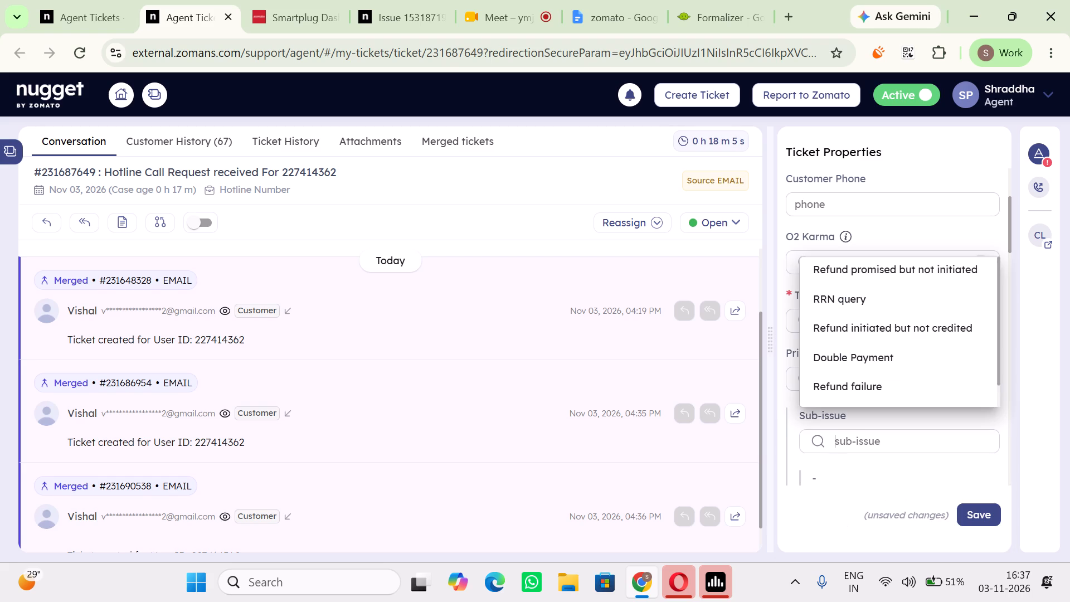
pyautogui.click(867, 301)
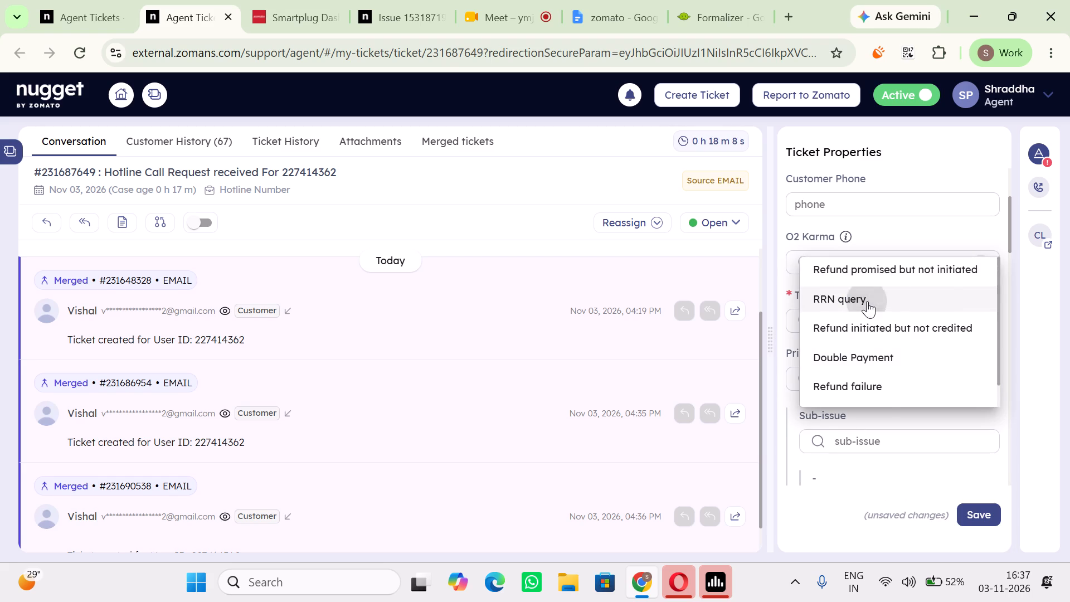
# Set Refunded By CDP1/Social/SOS to Yes and give Concern verified as the reason for the refund.
pyautogui.scroll(-2, 885, 399)
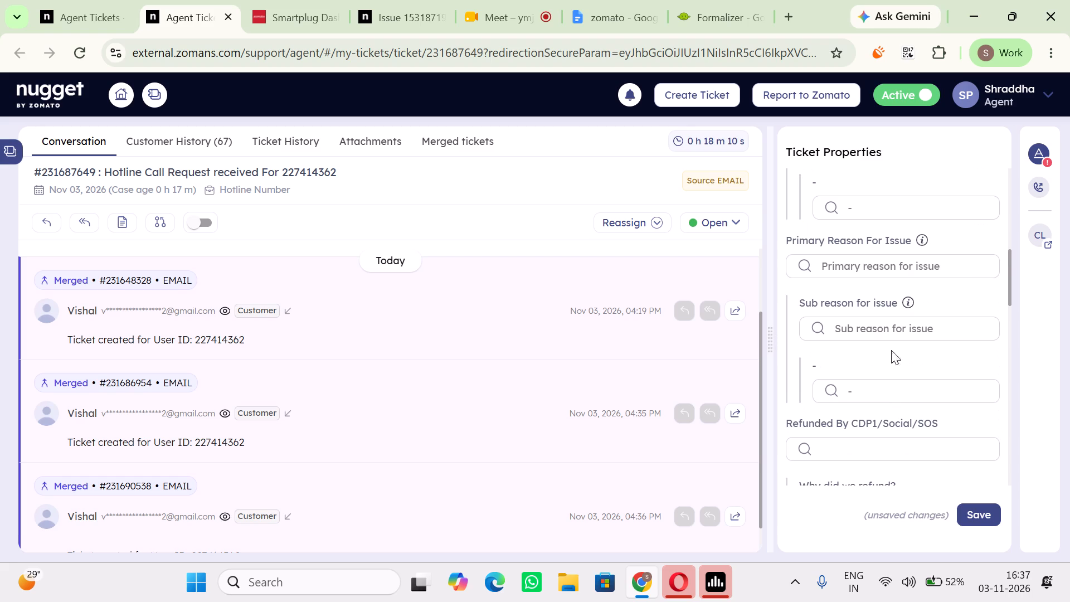
pyautogui.scroll(1, 870, 273)
pyautogui.scroll(-2, 858, 328)
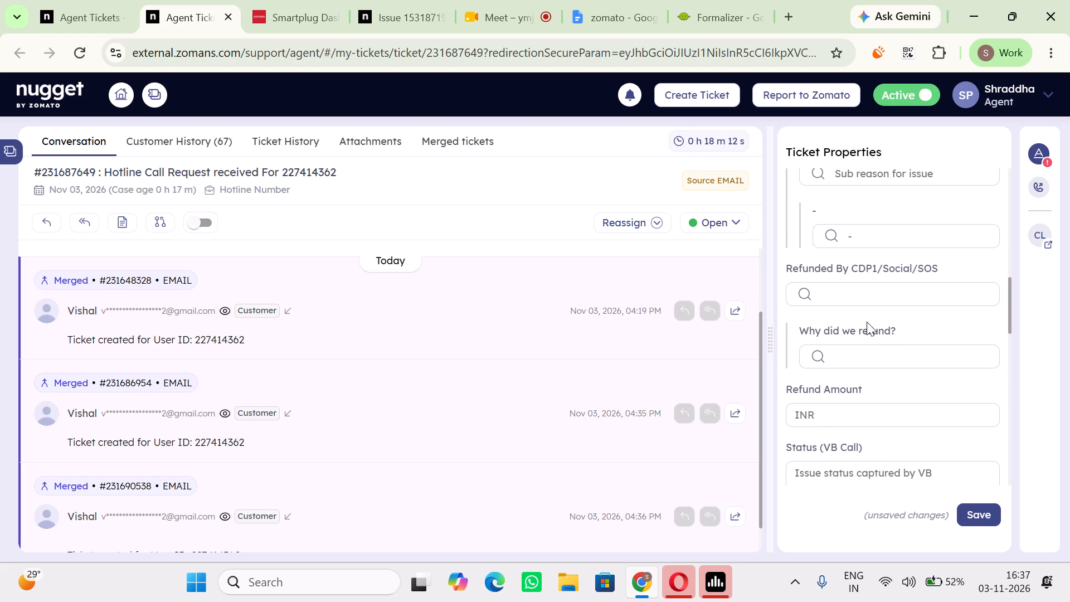
pyautogui.click(876, 307)
pyautogui.click(855, 292)
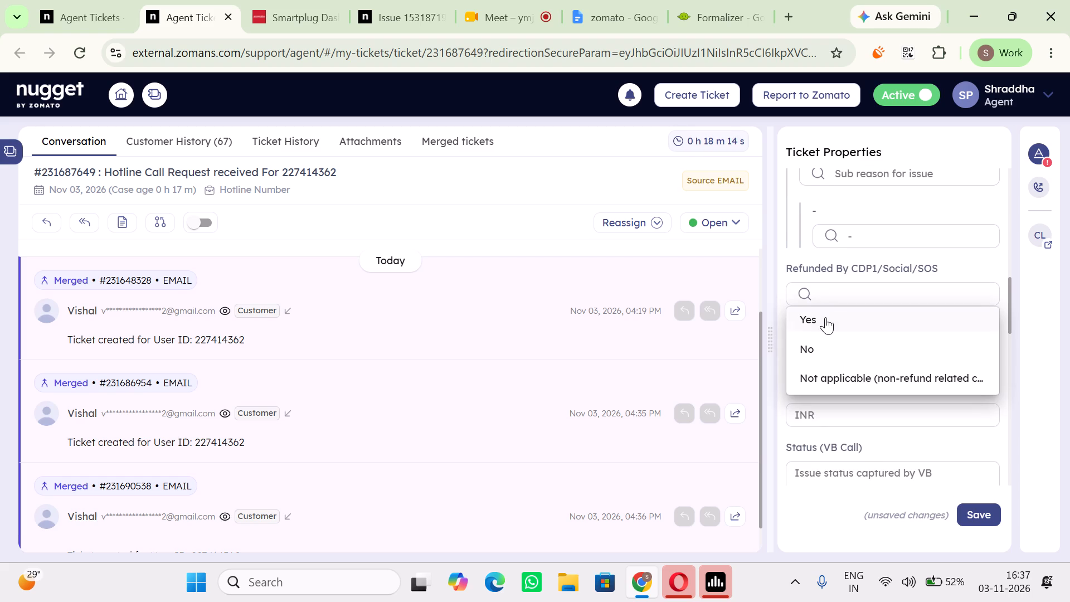
pyautogui.click(825, 317)
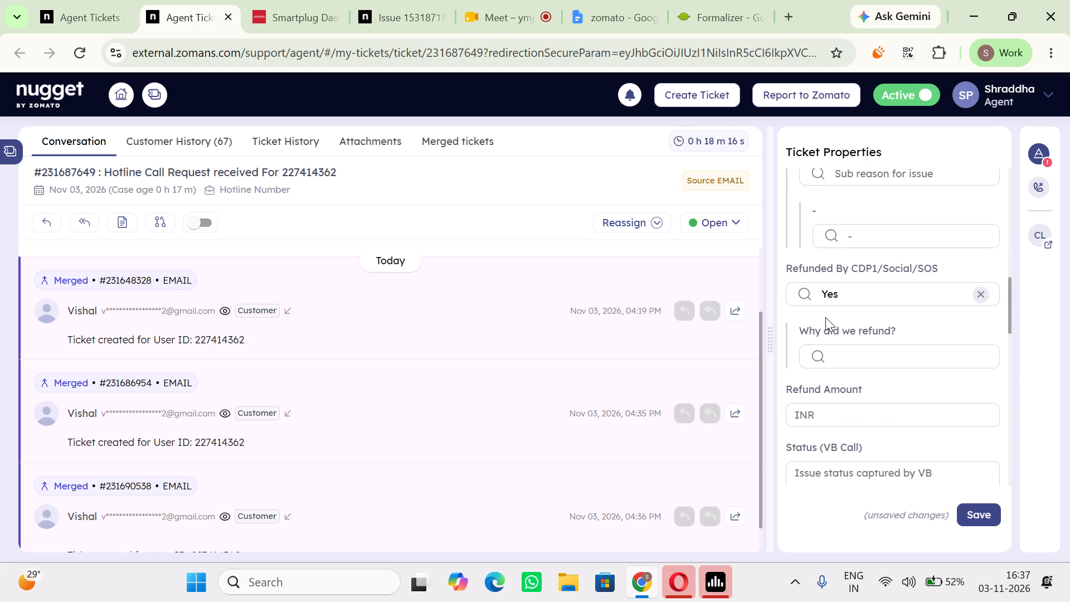
pyautogui.scroll(-2, 825, 317)
pyautogui.click(887, 264)
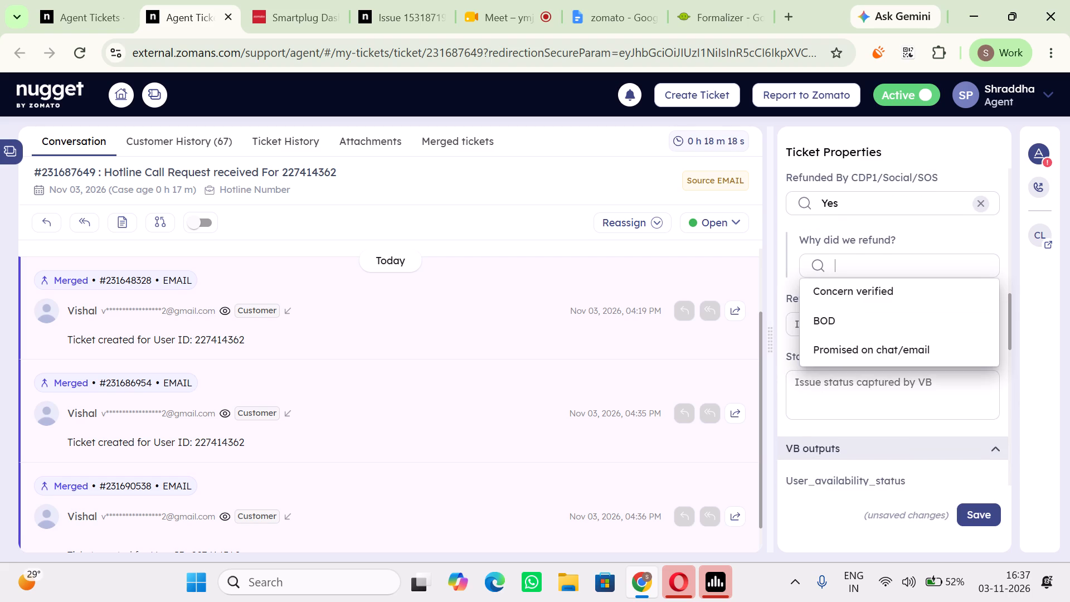
pyautogui.click(871, 280)
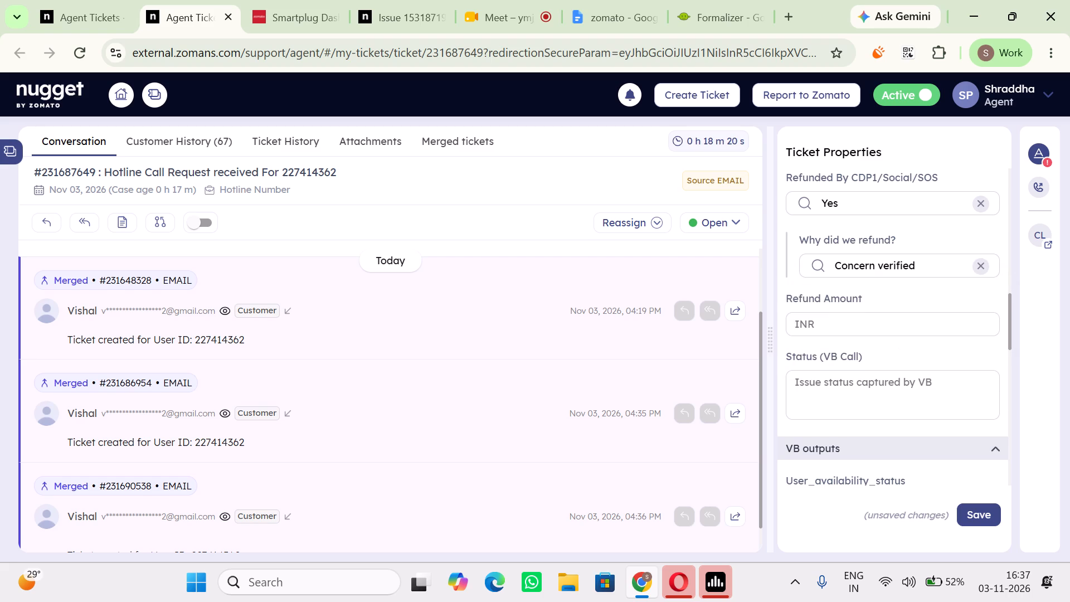
# Clear the Yes answer from Refunded By CDP1/Social/SOS and go back over the ticket properties.
pyautogui.scroll(-1, 858, 329)
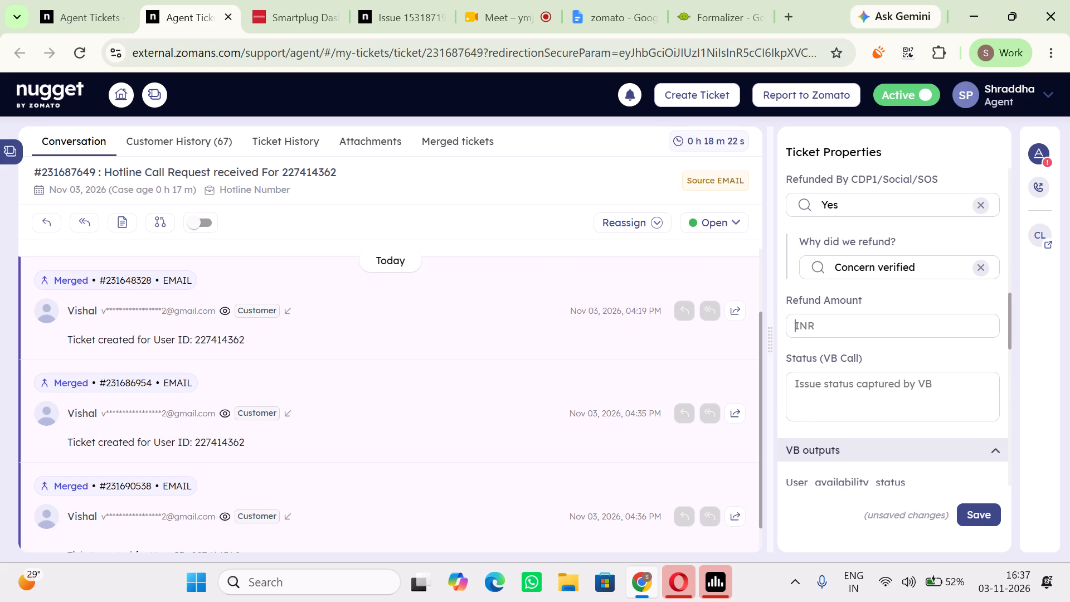
pyautogui.click(830, 327)
pyautogui.scroll(1, 830, 327)
pyautogui.click(979, 243)
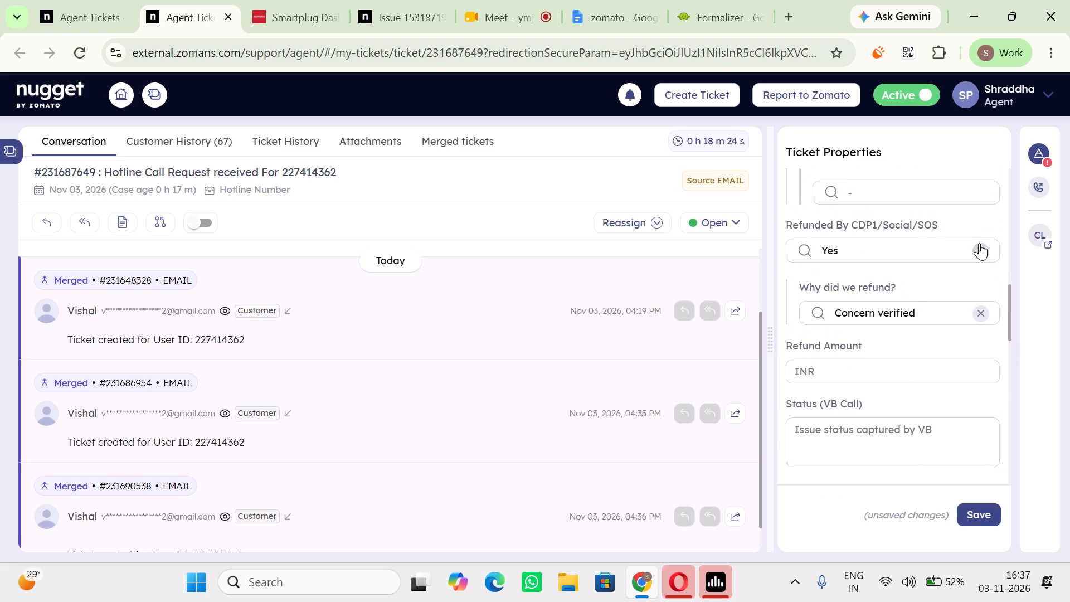
pyautogui.scroll(8, 934, 295)
pyautogui.scroll(-11, 934, 295)
pyautogui.scroll(16, 934, 295)
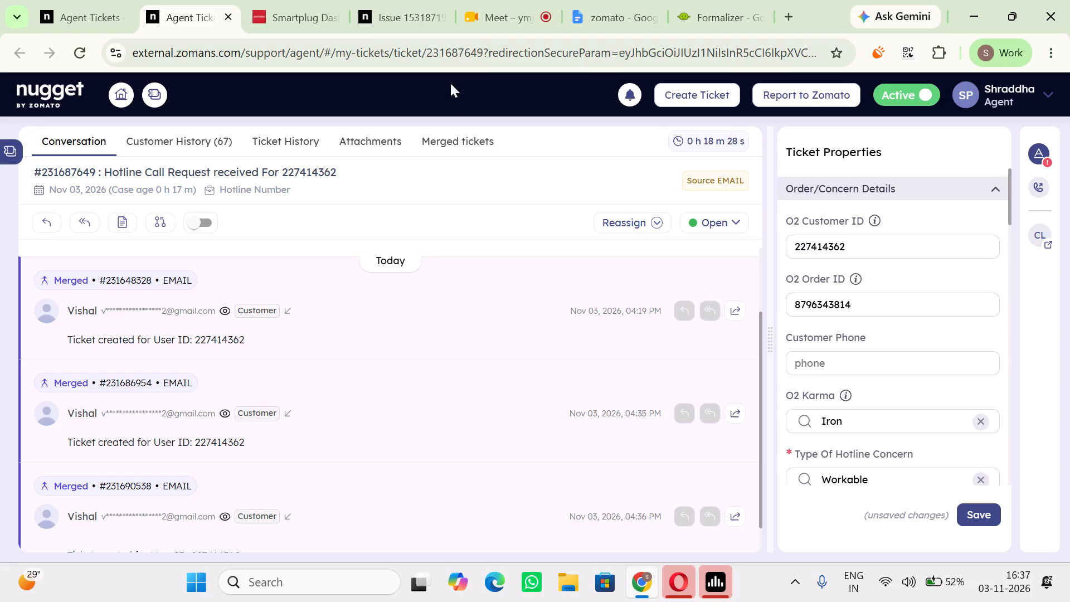
# In Formalizer, replace the old text with a note about hair in the cx order, refund already processed and details provided, and convert it.
pyautogui.click(391, 0)
pyautogui.click(348, 0)
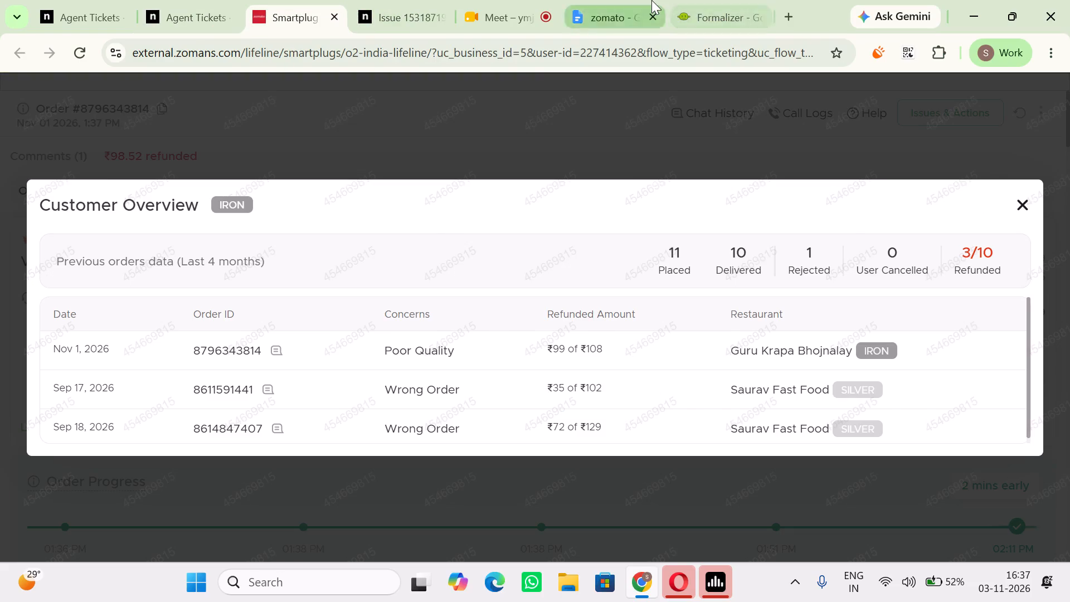
pyautogui.click(651, 0)
pyautogui.click(706, 0)
pyautogui.scroll(5, 544, 153)
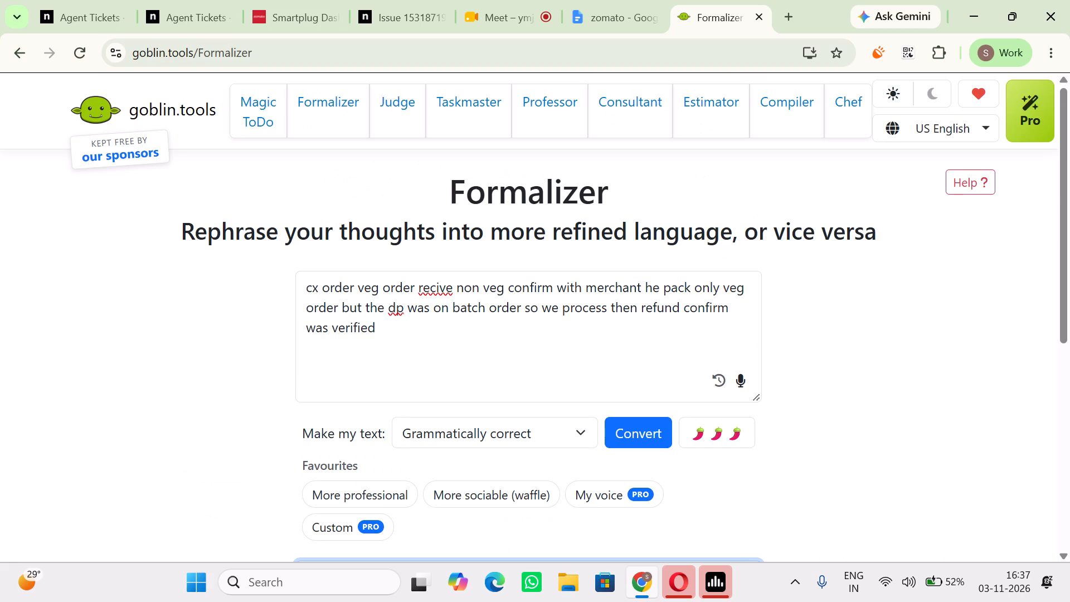
pyautogui.tripleClick(363, 314)
pyautogui.click(363, 314)
pyautogui.write('cx ha')
pyautogui.press('BackSpace')
pyautogui.press('BackSpace')
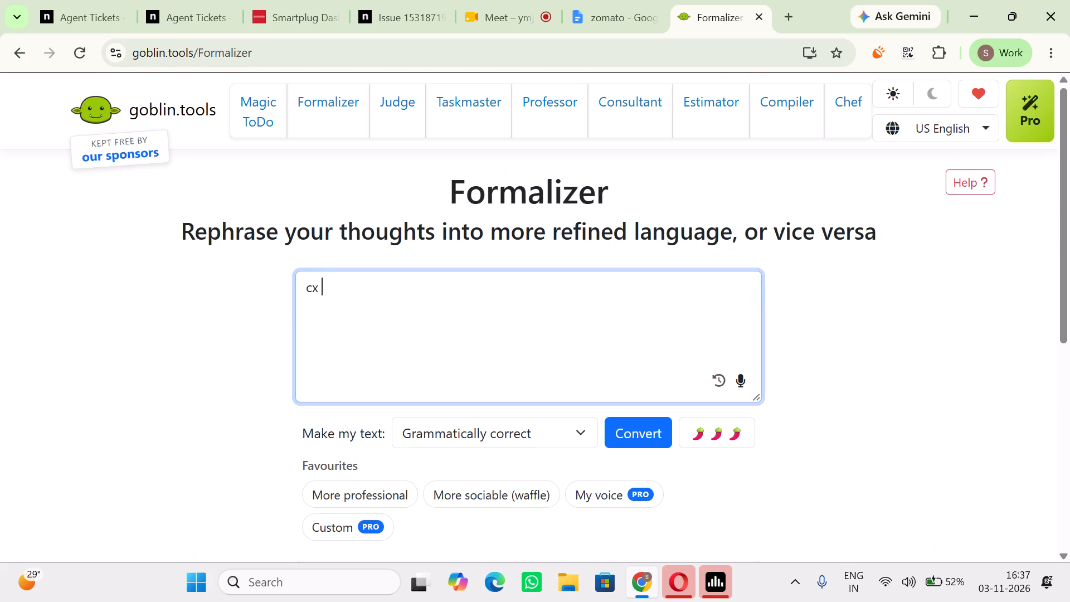
pyautogui.press('c')
pyautogui.press('BackSpace')
pyautogui.press('BackSpace')
pyautogui.press('BackSpace')
pyautogui.press('BackSpace')
pyautogui.write('in cx poorder there is a hair the refund is laready process prodvide the detil ofr the samw')
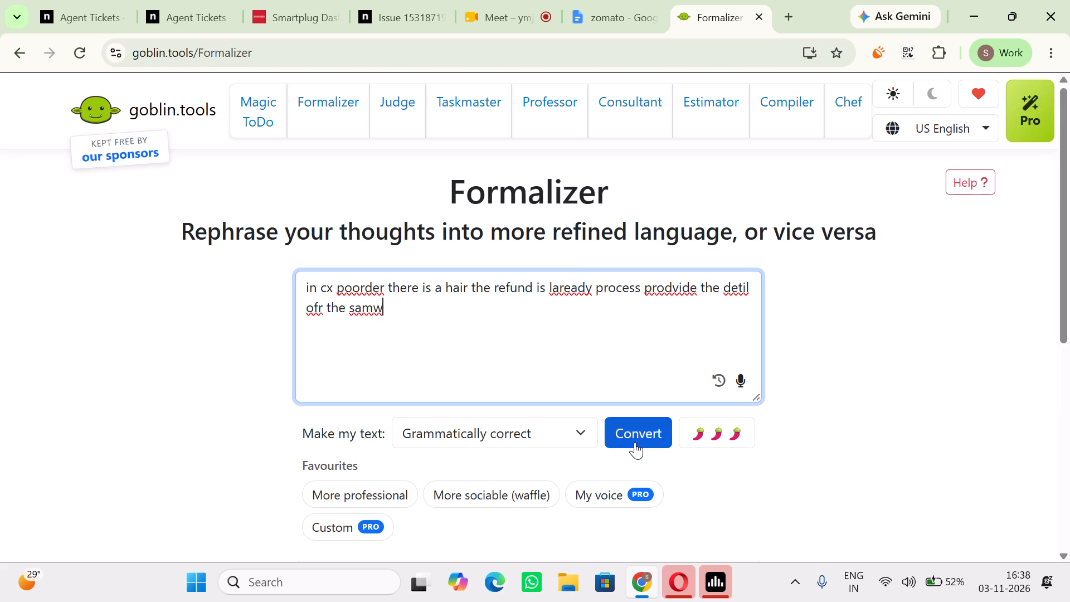
pyautogui.click(635, 442)
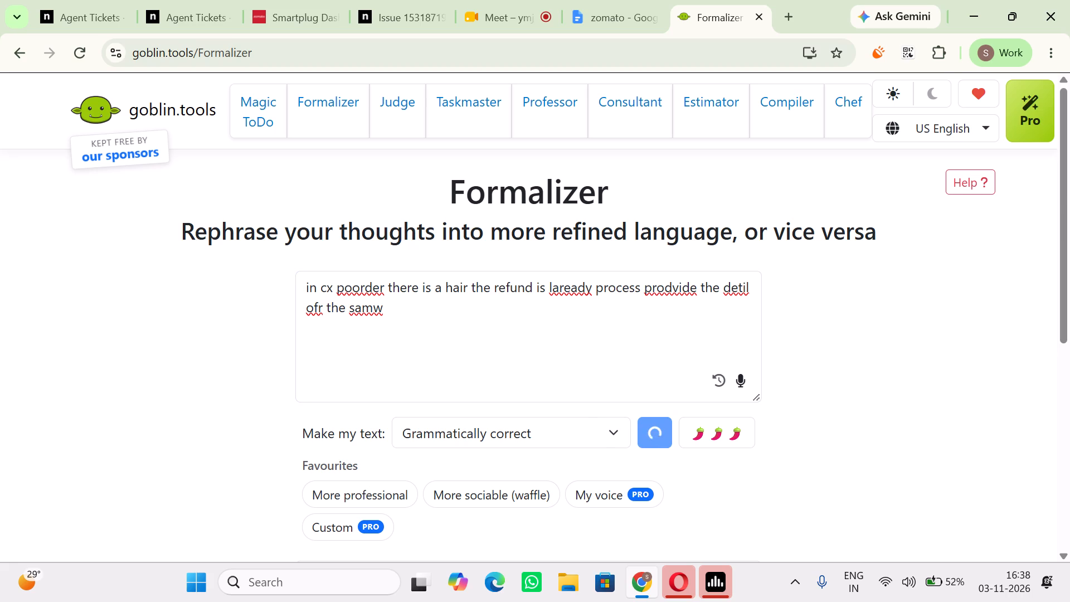
# Correct "poorder" to "order" in the Formalizer source note and convert it again as grammatically correct text.
pyautogui.scroll(-4, 480, 325)
pyautogui.tripleClick(371, 198)
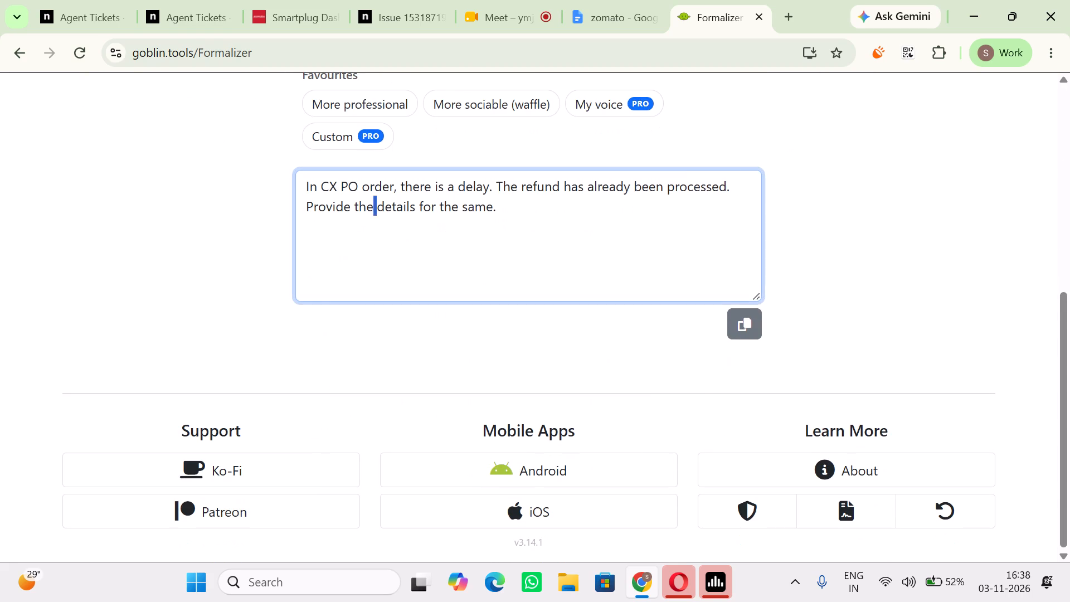
pyautogui.scroll(6, 402, 205)
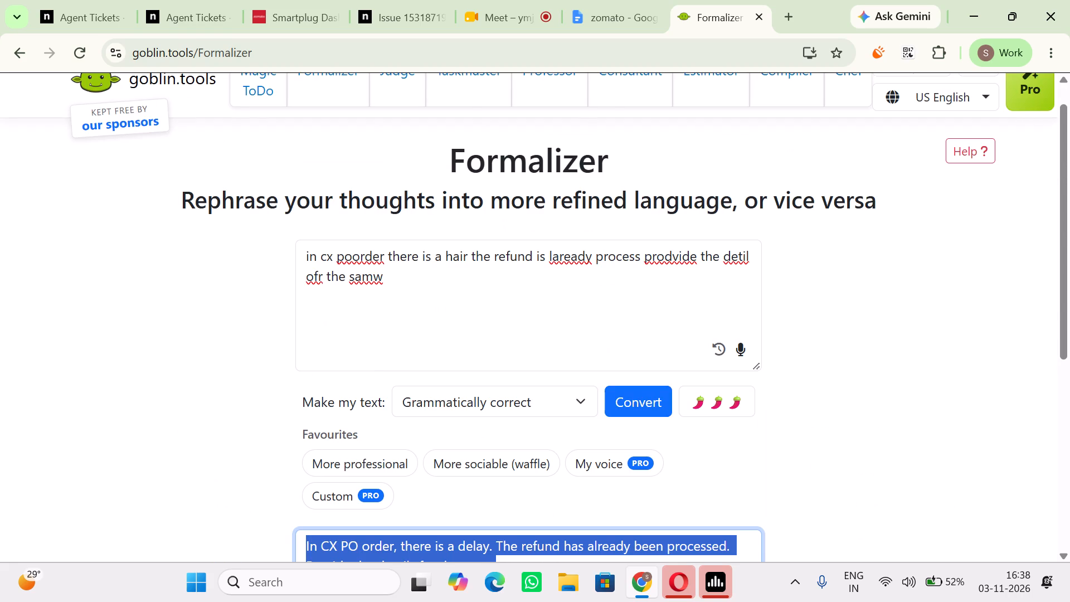
pyautogui.click(349, 286)
pyautogui.press('BackSpace')
pyautogui.press('BackSpace')
pyautogui.moveTo(642, 415); pyautogui.dragTo(636, 424)
pyautogui.click(636, 424)
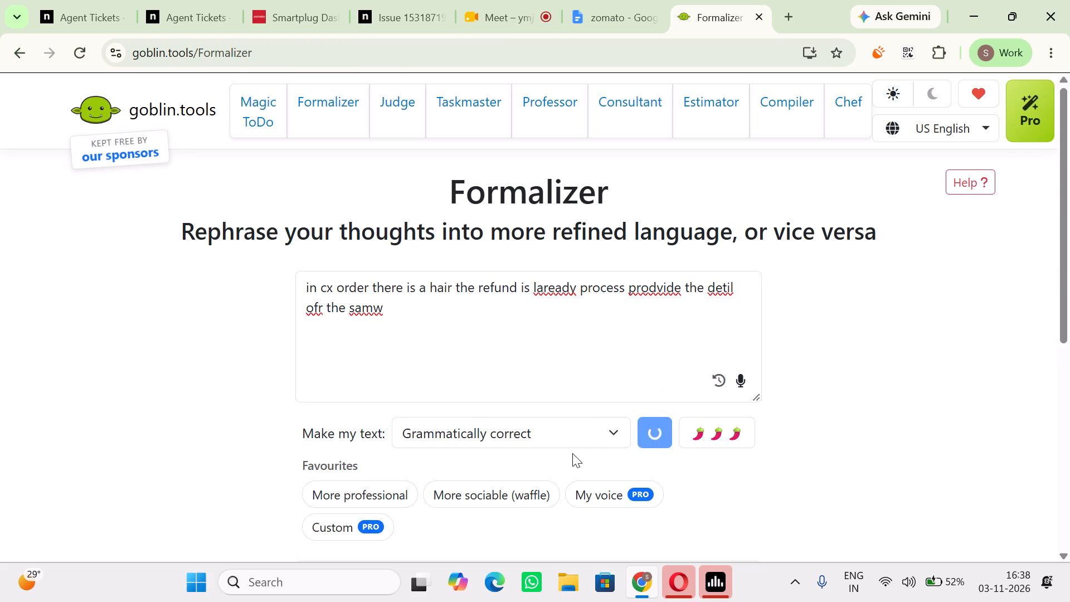
pyautogui.scroll(-3, 572, 453)
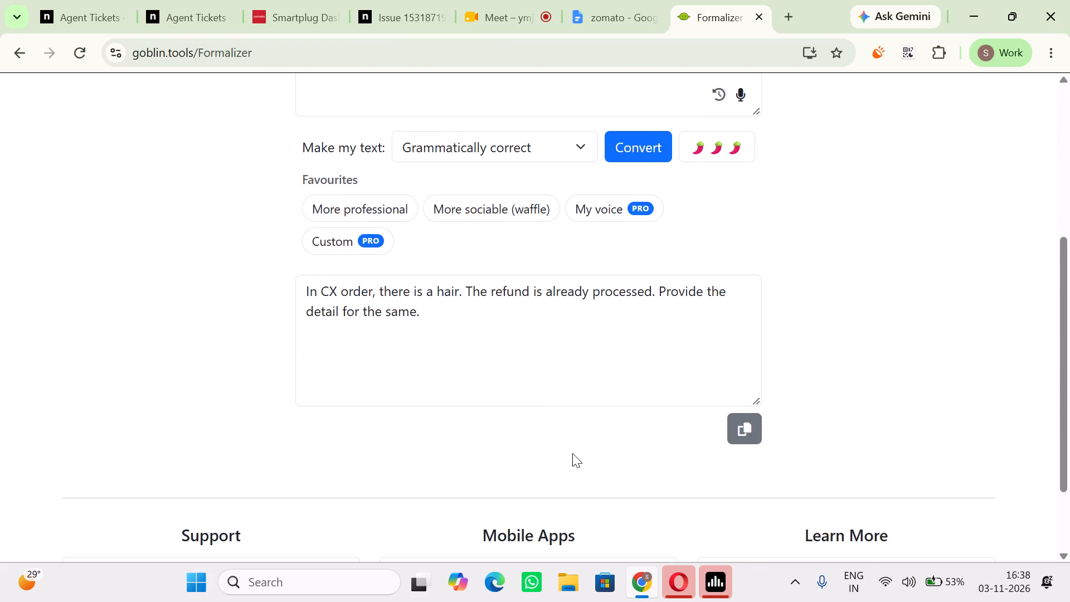
# Copy the whole converted note about the hair and the processed refund, and switch back to the Smartplug order page.
pyautogui.tripleClick(416, 307)
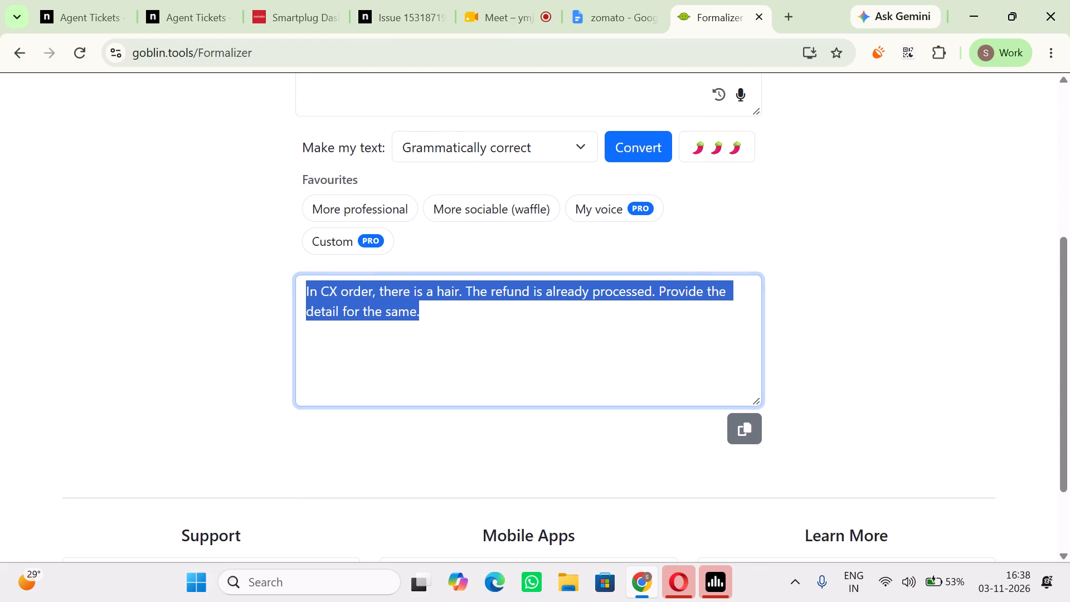
pyautogui.hotkey('ctrl', 'c')
pyautogui.hotkey('ctrl', 'c')
pyautogui.click(295, 0)
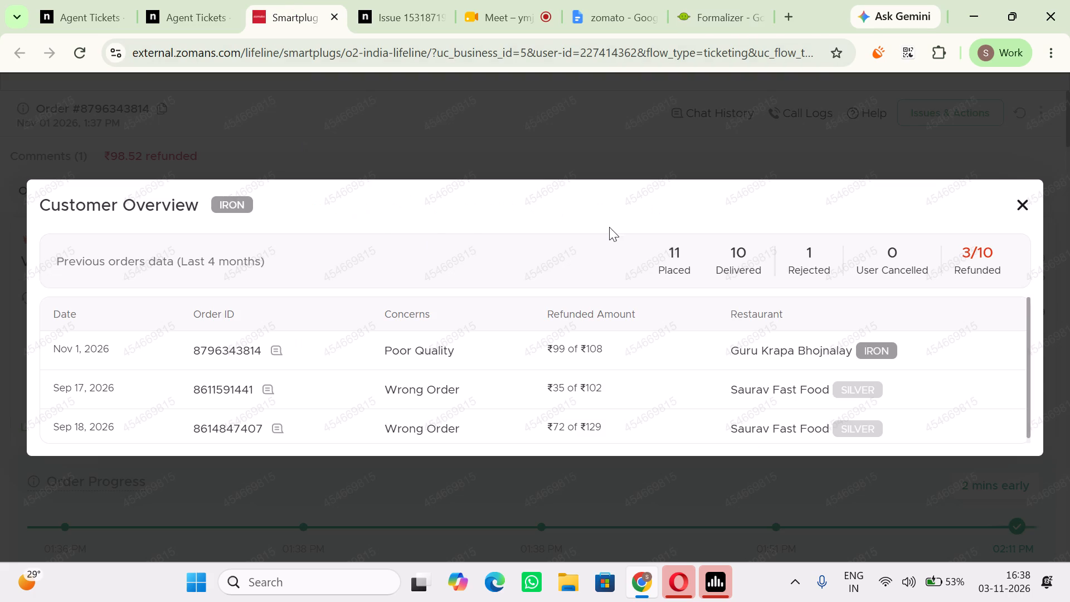
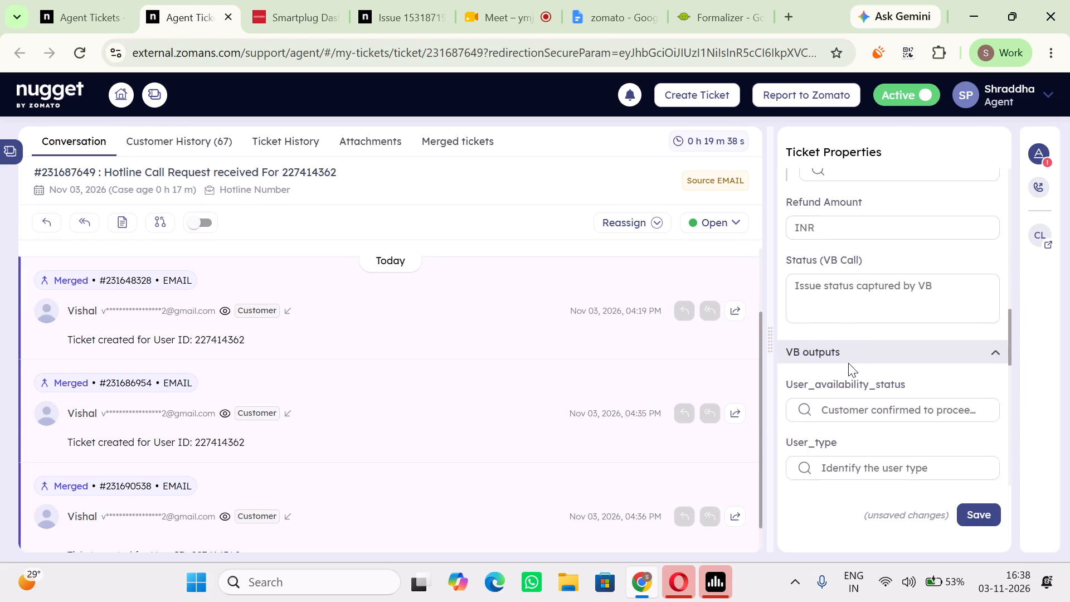
# Go back over the filled-in ticket properties of the hotline call request and save them.
pyautogui.scroll(-2, 848, 363)
pyautogui.scroll(14, 848, 363)
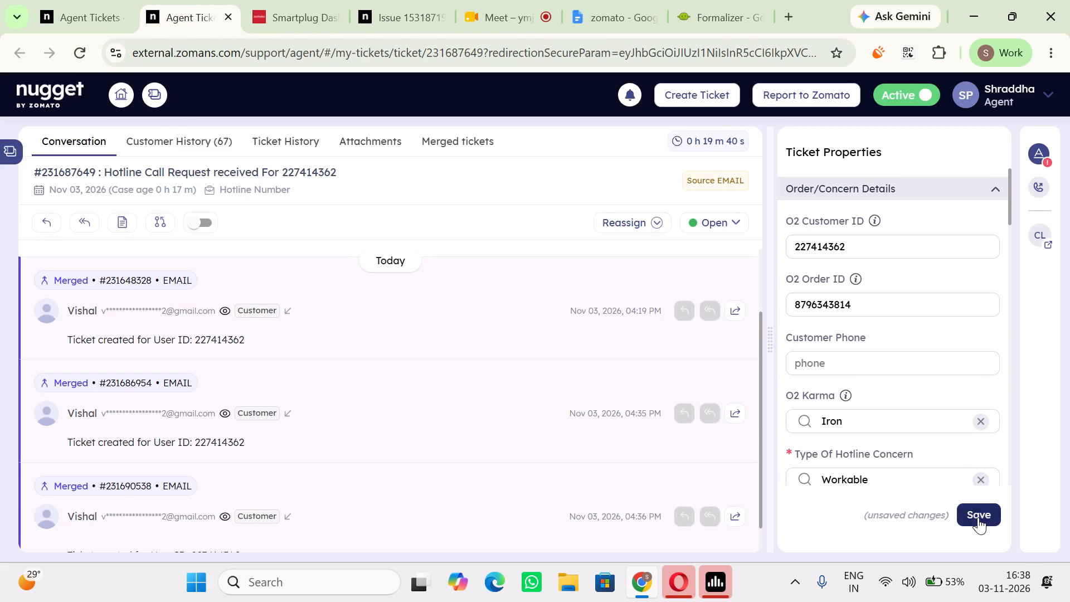
pyautogui.scroll(-11, 901, 420)
pyautogui.scroll(8, 901, 420)
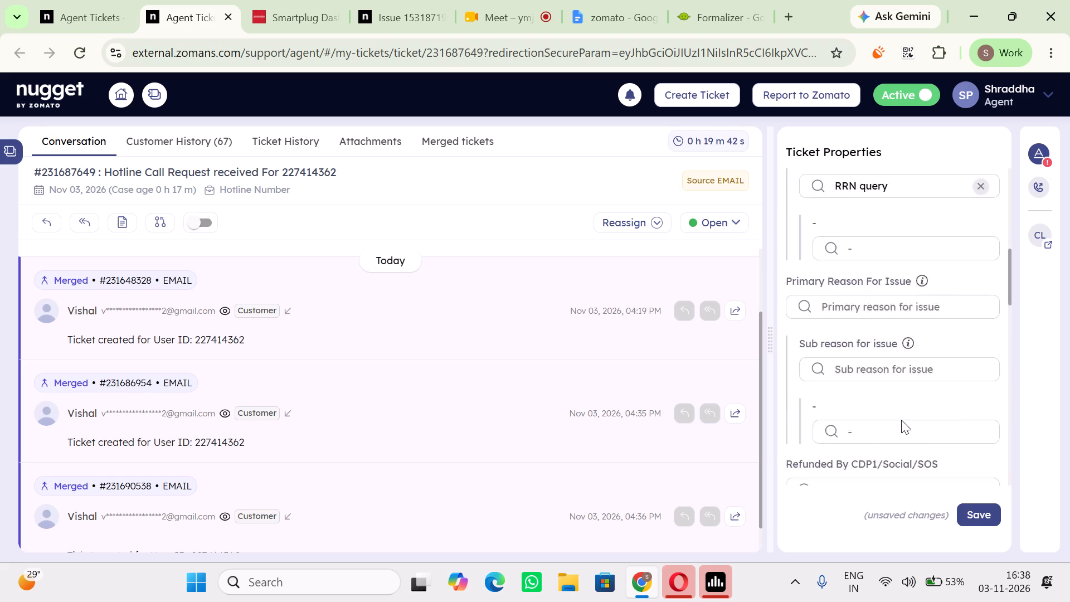
pyautogui.scroll(5, 901, 420)
pyautogui.scroll(-11, 901, 420)
pyautogui.scroll(8, 901, 420)
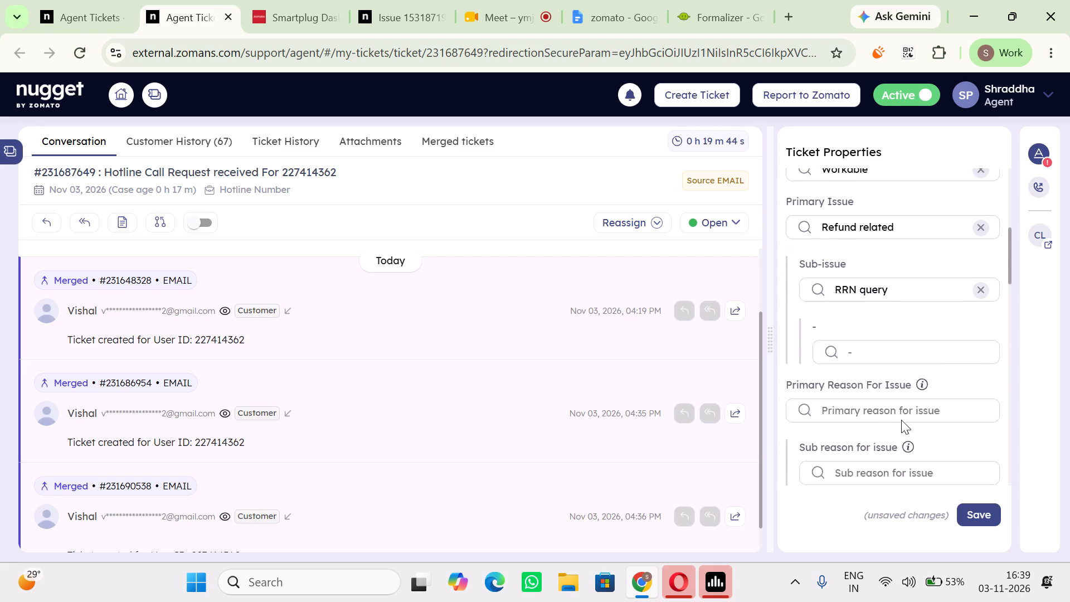
pyautogui.scroll(3, 962, 460)
pyautogui.click(975, 503)
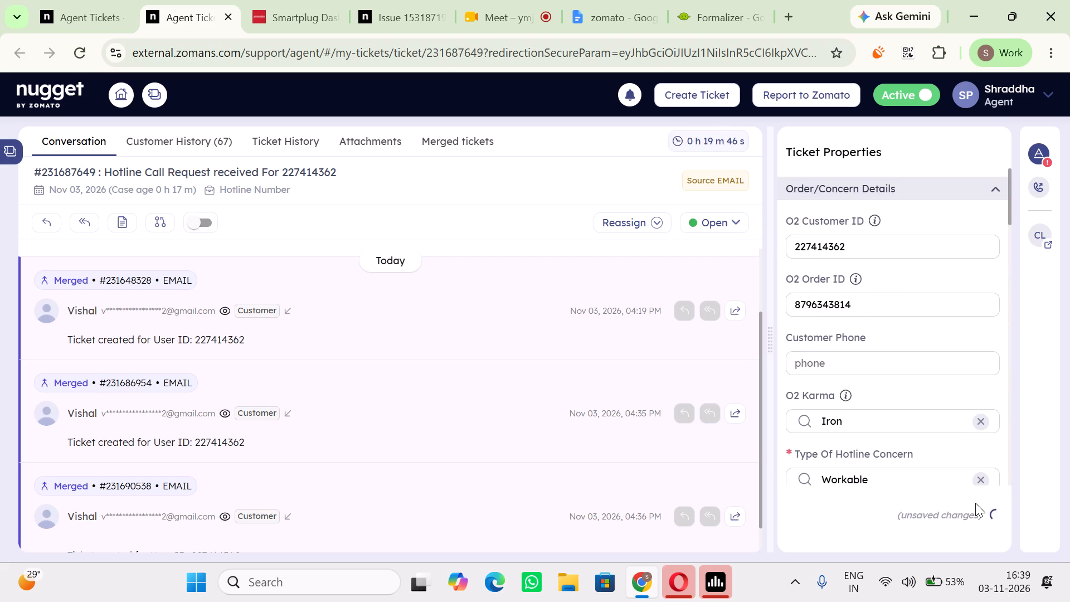
pyautogui.scroll(5, 917, 356)
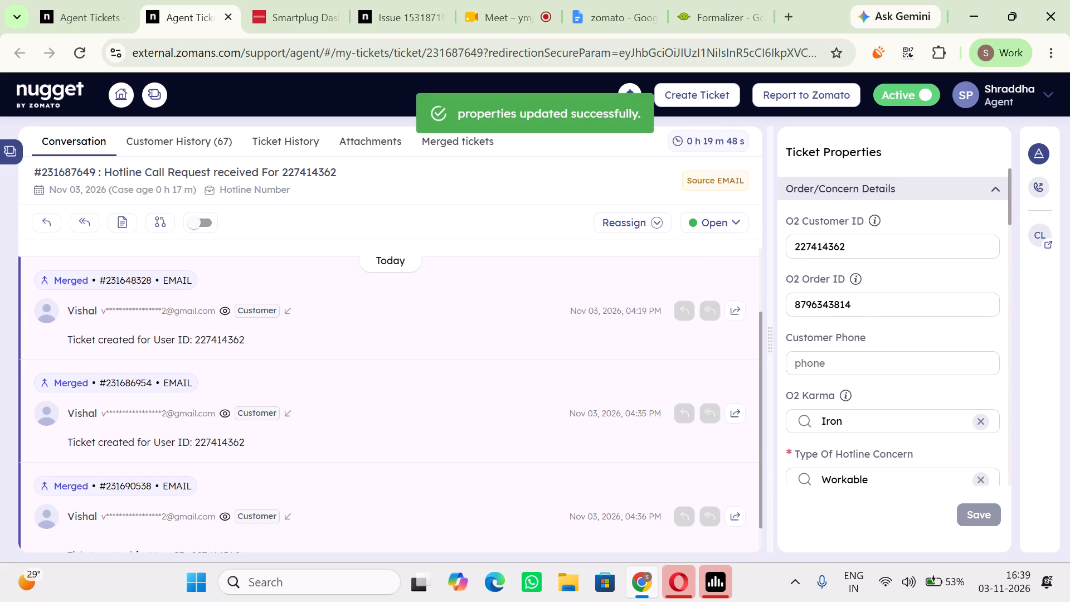
pyautogui.scroll(3, 590, 241)
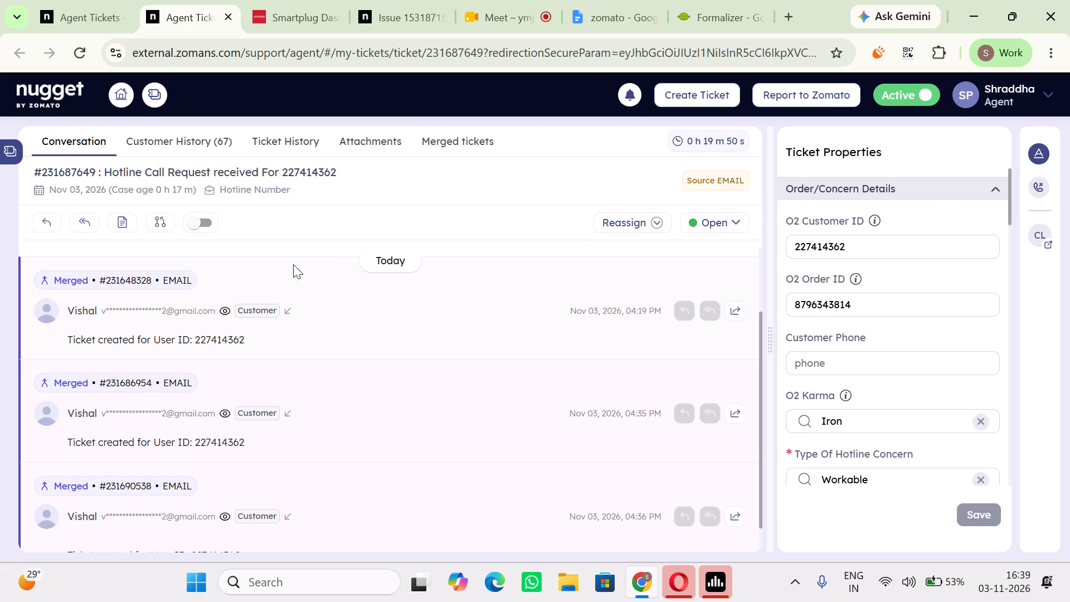
# Add the copied text about the hair in the CX order and the already processed refund as a private note on the ticket.
pyautogui.click(123, 227)
pyautogui.click(406, 314)
pyautogui.hotkey('ctrl', 'v')
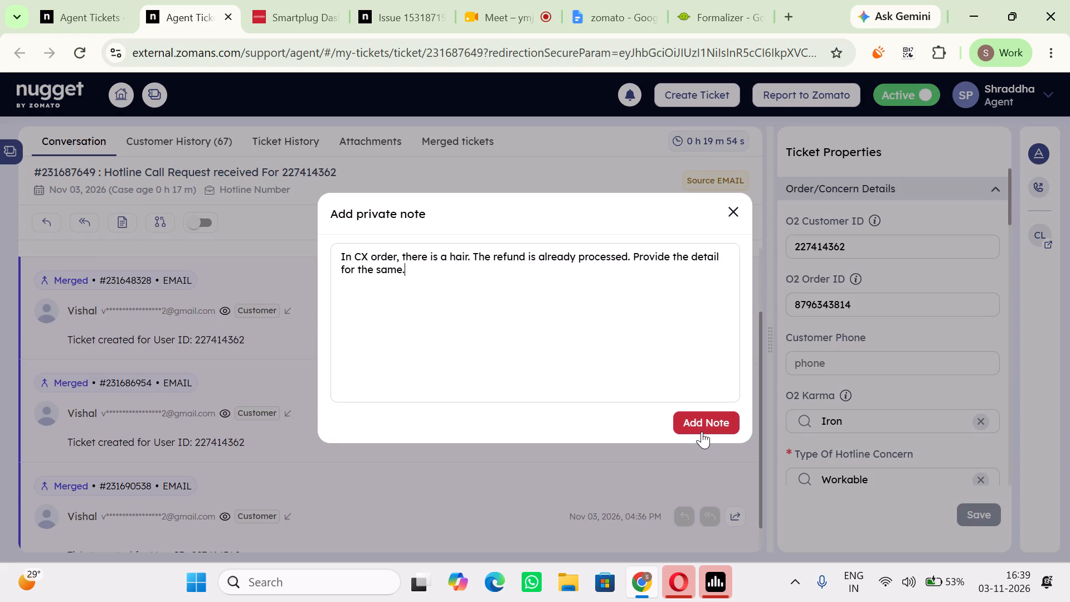
pyautogui.click(691, 421)
pyautogui.scroll(-1, 534, 429)
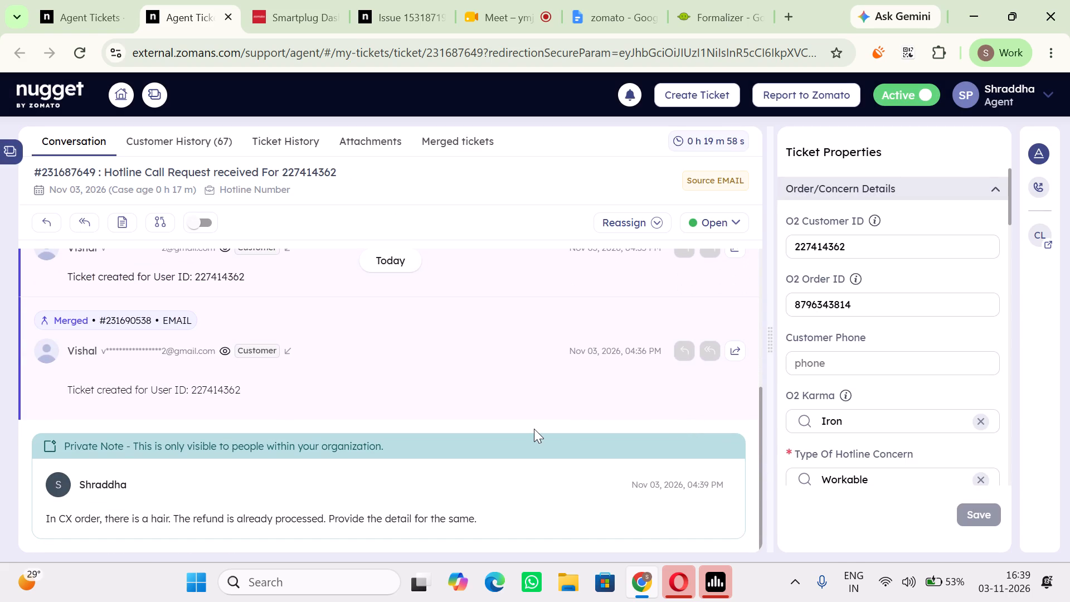
# Change the hotline ticket's status to Closed and confirm the change.
pyautogui.scroll(-1, 534, 429)
pyautogui.scroll(3, 534, 429)
pyautogui.click(722, 220)
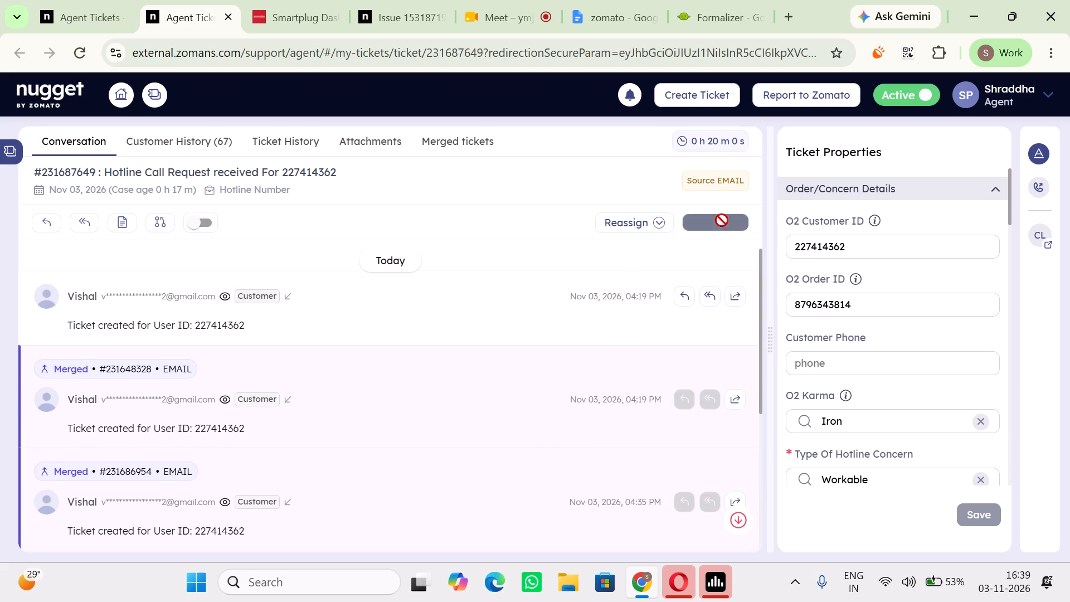
pyautogui.click(651, 283)
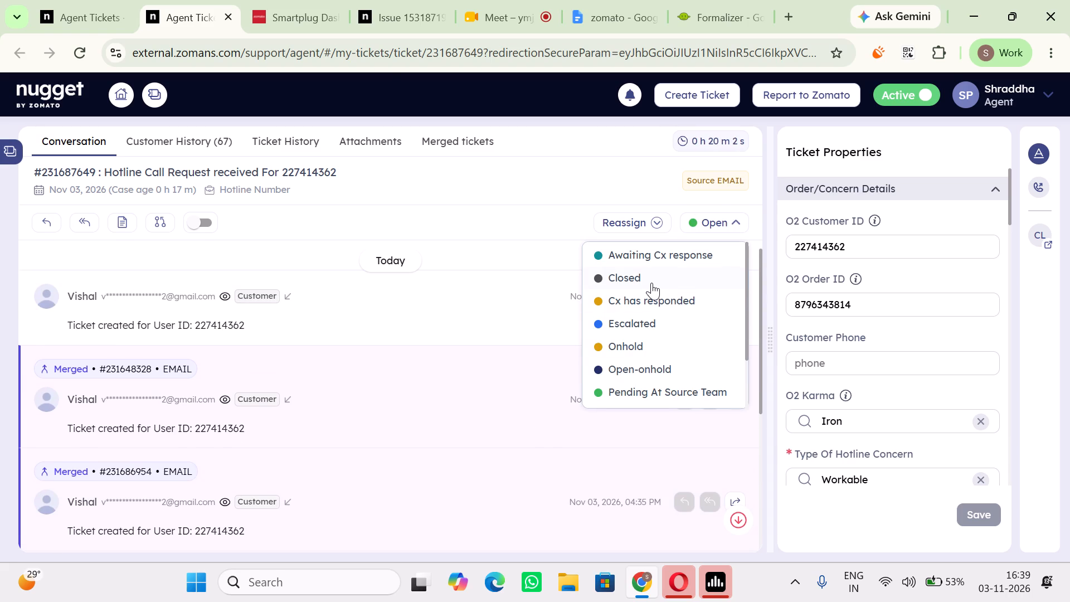
pyautogui.click(713, 358)
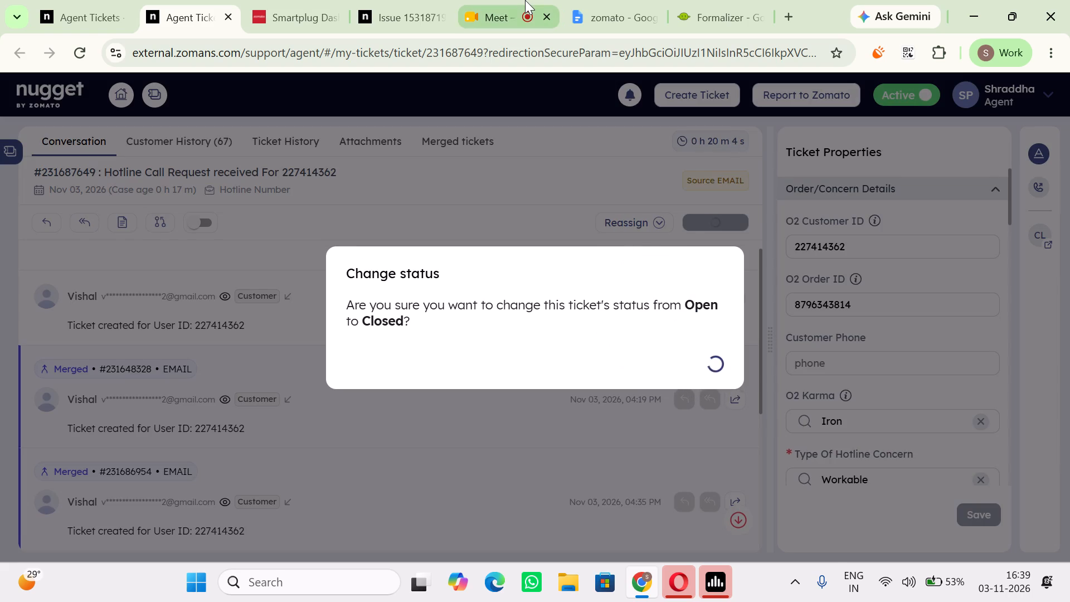
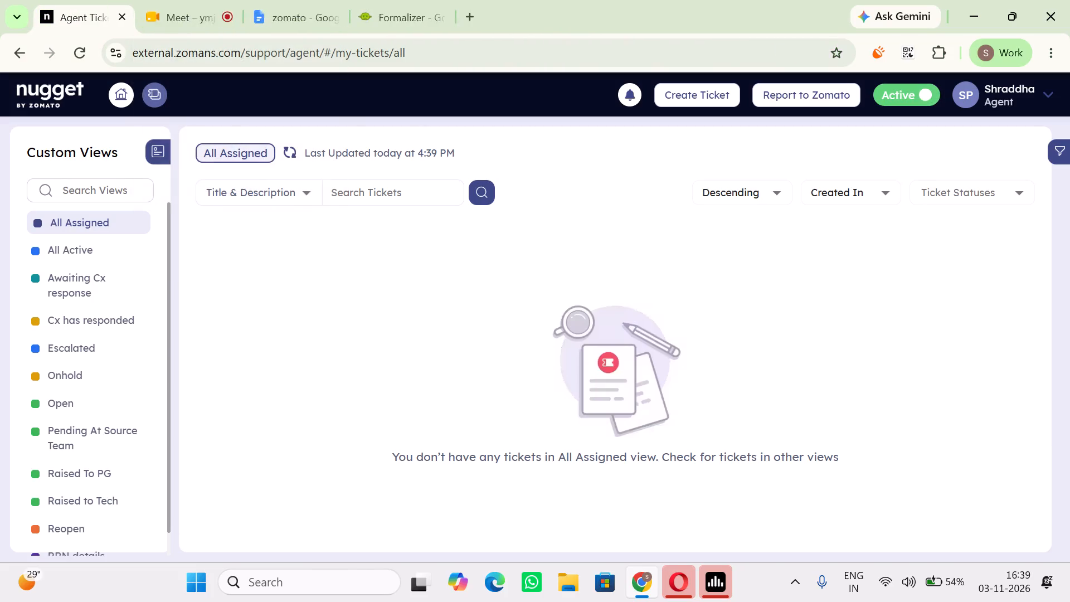
# Refresh the All Assigned ticket list to check for new tickets.
pyautogui.moveTo(285, 162); pyautogui.dragTo(296, 154)
pyautogui.click(296, 154)
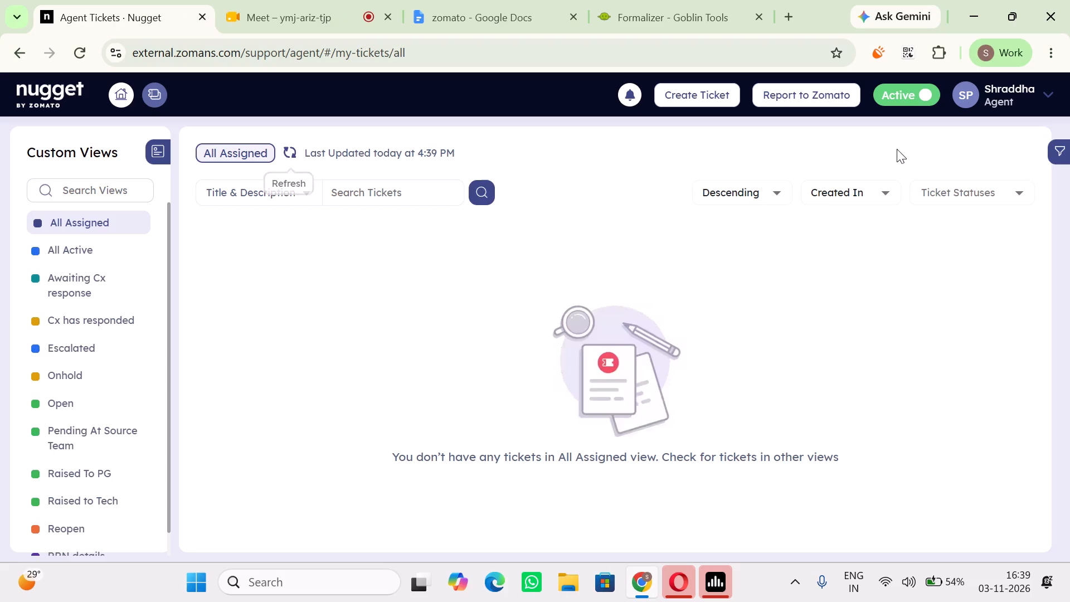
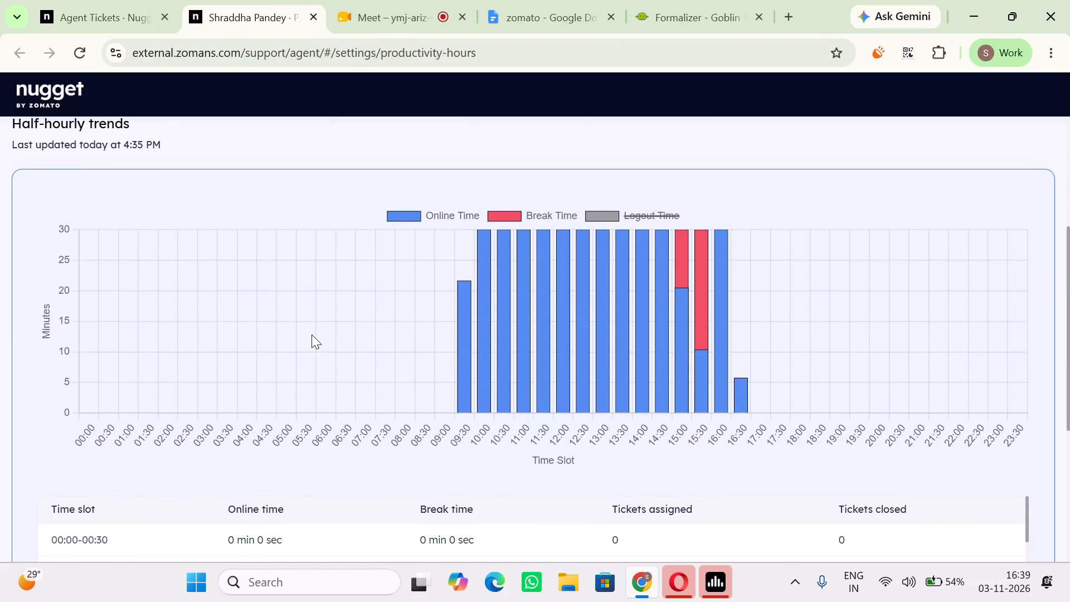
# Examine today's ticket totals and half-hourly trends on the Productivity Hours page, reload it, and glance at the All Assigned tickets meanwhile.
pyautogui.scroll(5, 523, 336)
pyautogui.scroll(-2, 208, 307)
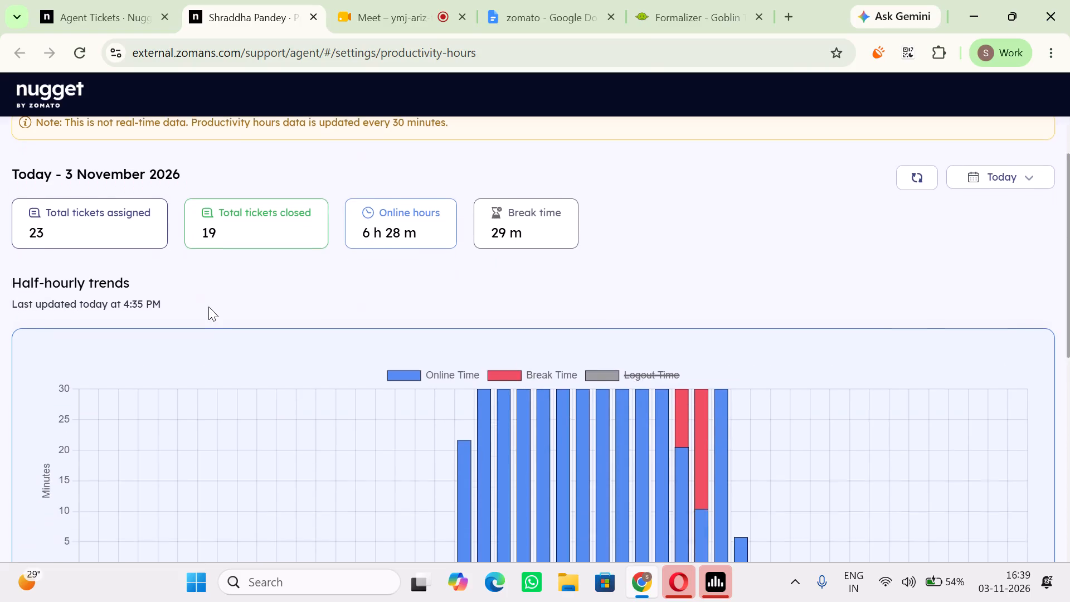
pyautogui.scroll(-3, 208, 307)
pyautogui.scroll(6, 208, 307)
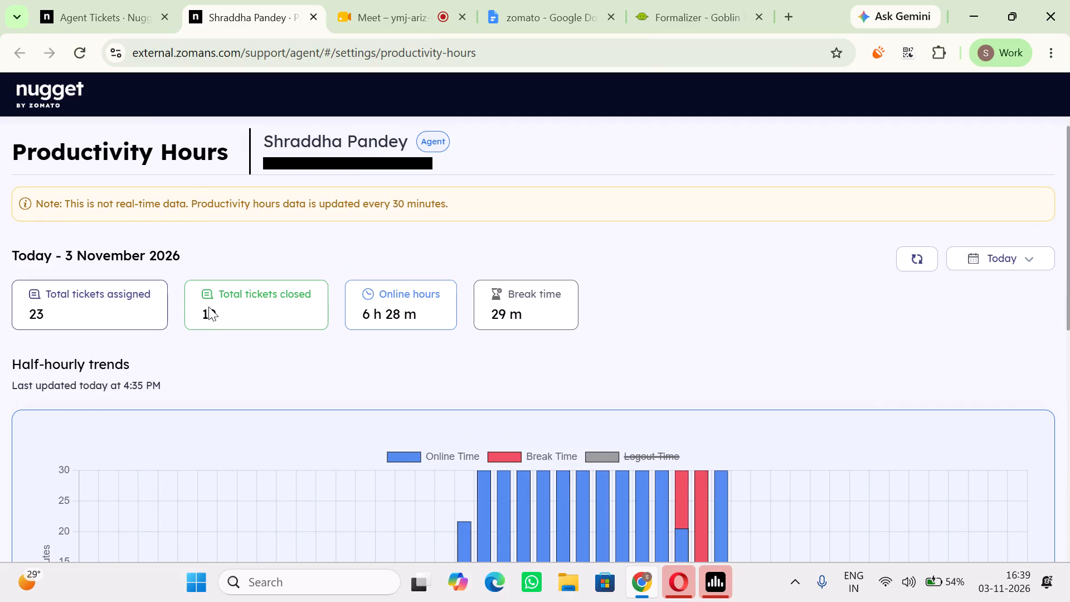
pyautogui.scroll(-1, 208, 307)
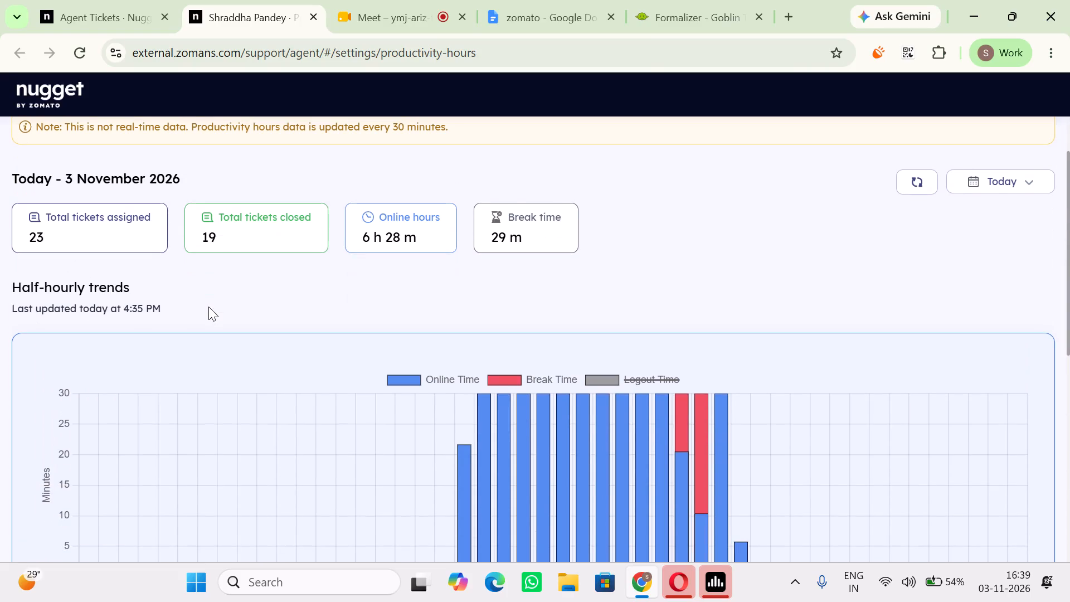
pyautogui.scroll(1, 208, 307)
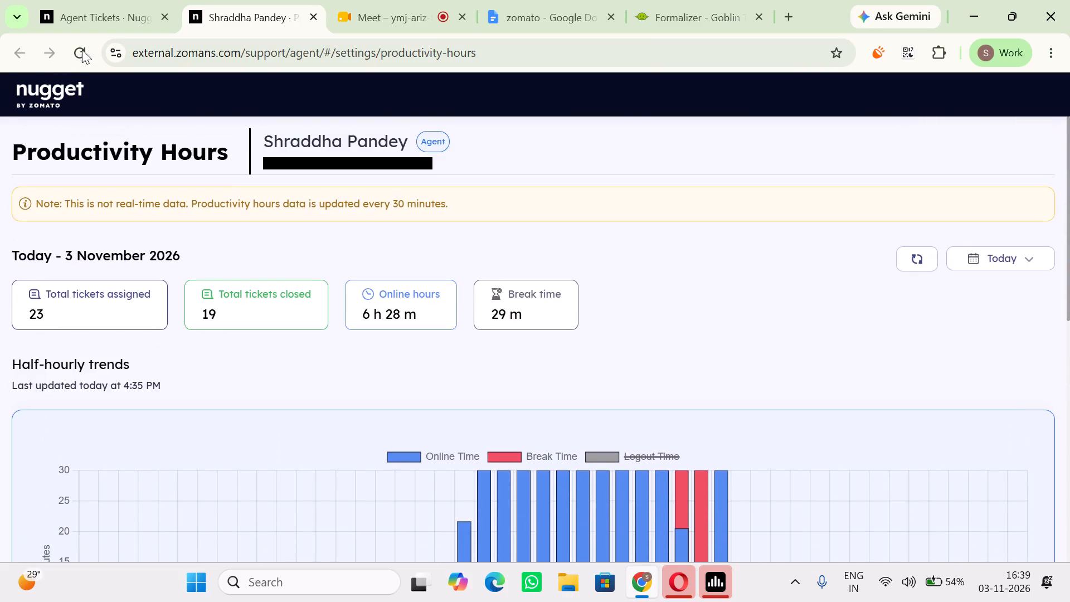
pyautogui.click(83, 50)
pyautogui.click(86, 0)
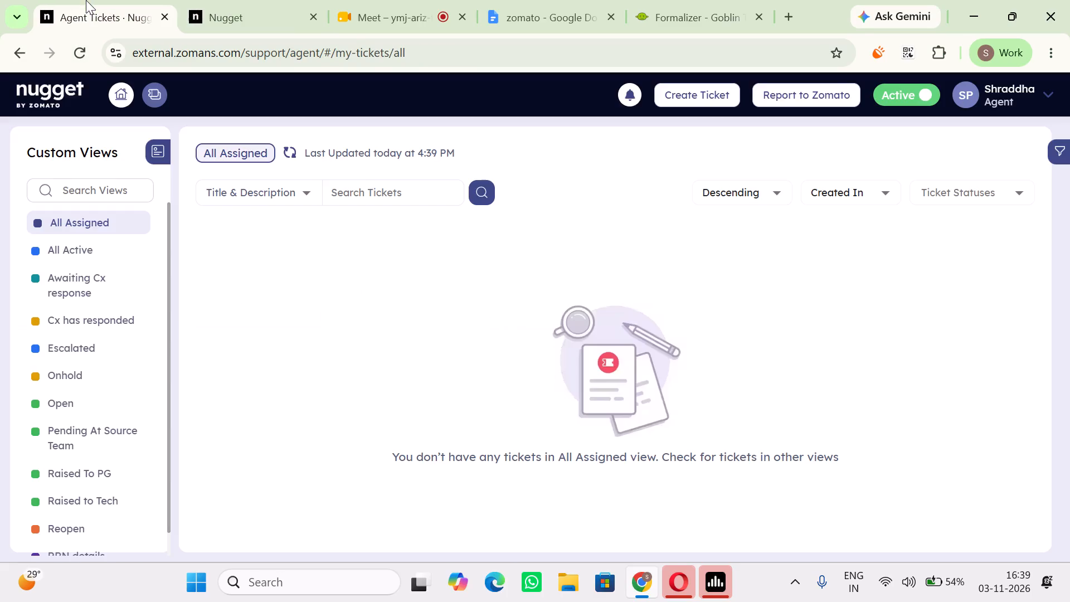
pyautogui.click(228, 0)
pyautogui.scroll(-1, 327, 468)
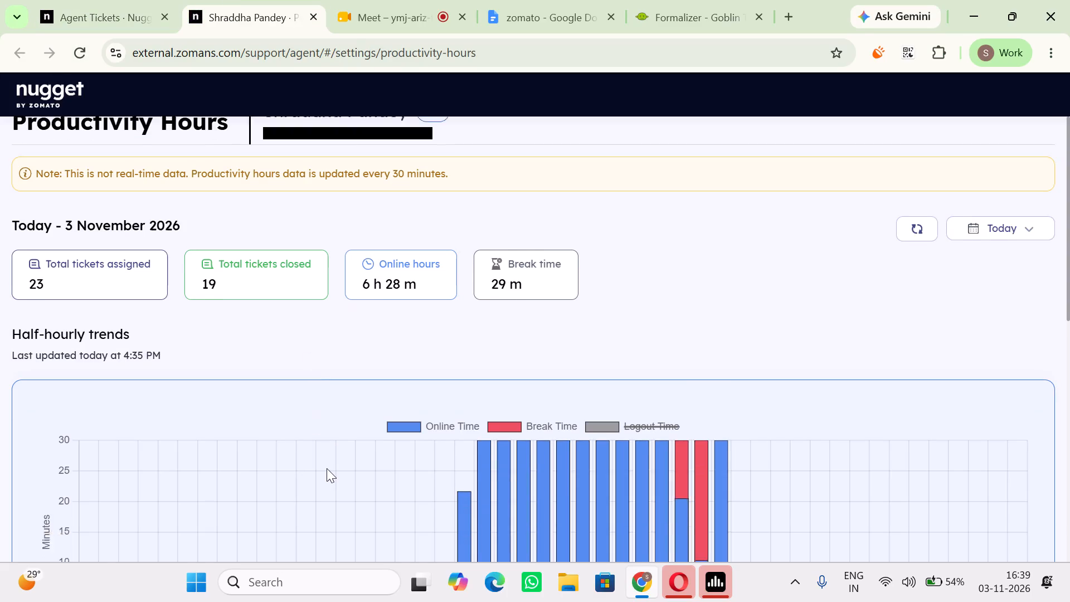
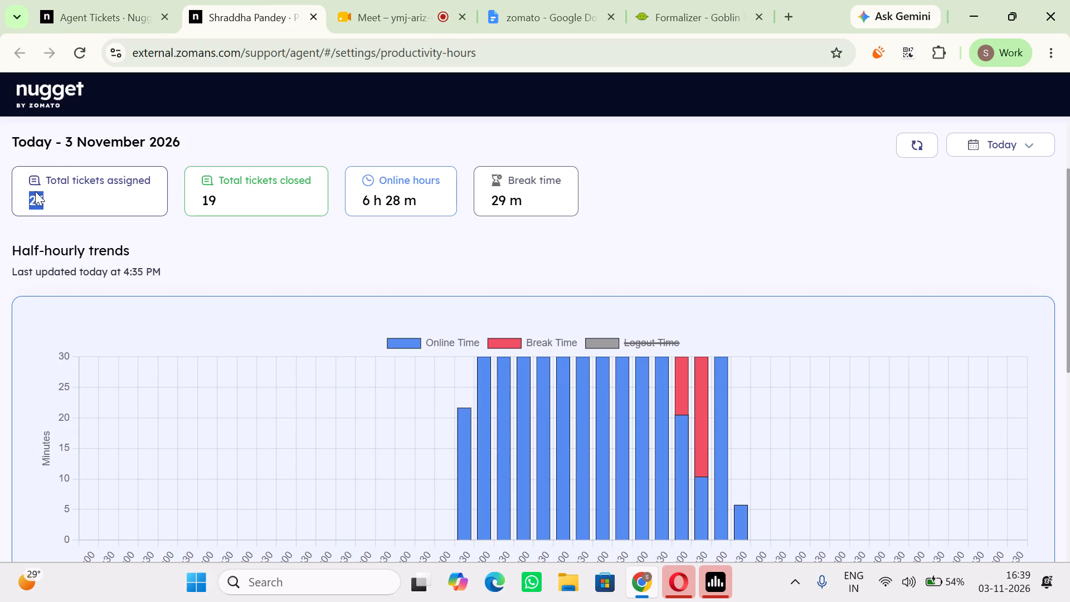
# Copy today's total tickets assigned figure from the Productivity Hours page.
pyautogui.hotkey('ctrl', 'c')
pyautogui.hotkey('ctrl', 'c')
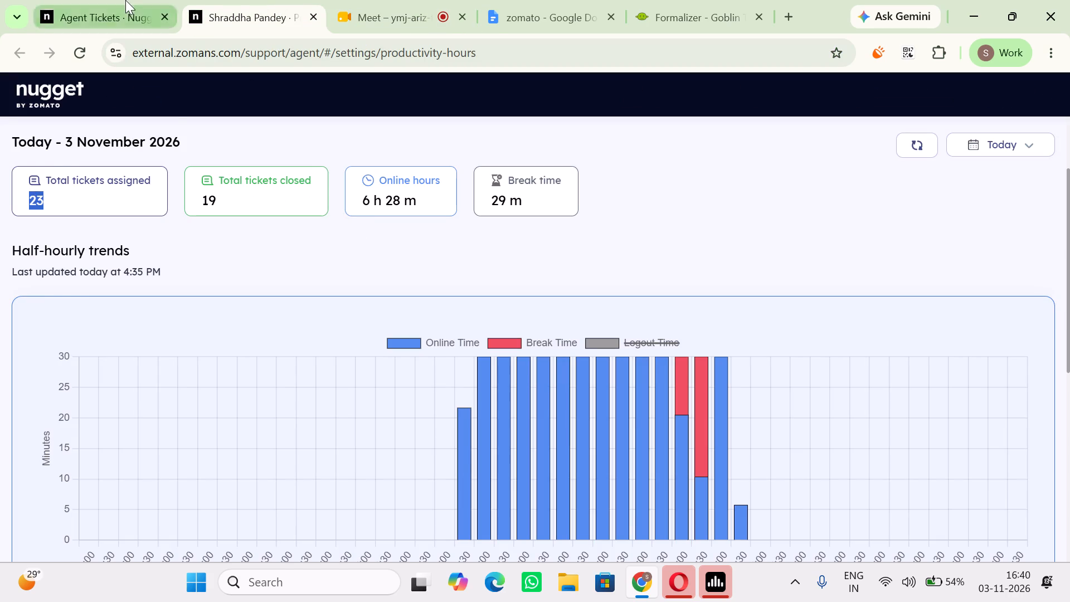
# Check the custom ticket views on the Agent Tickets page one after another for pending tickets, from All Active down to RRN details.
pyautogui.click(125, 0)
pyautogui.click(81, 254)
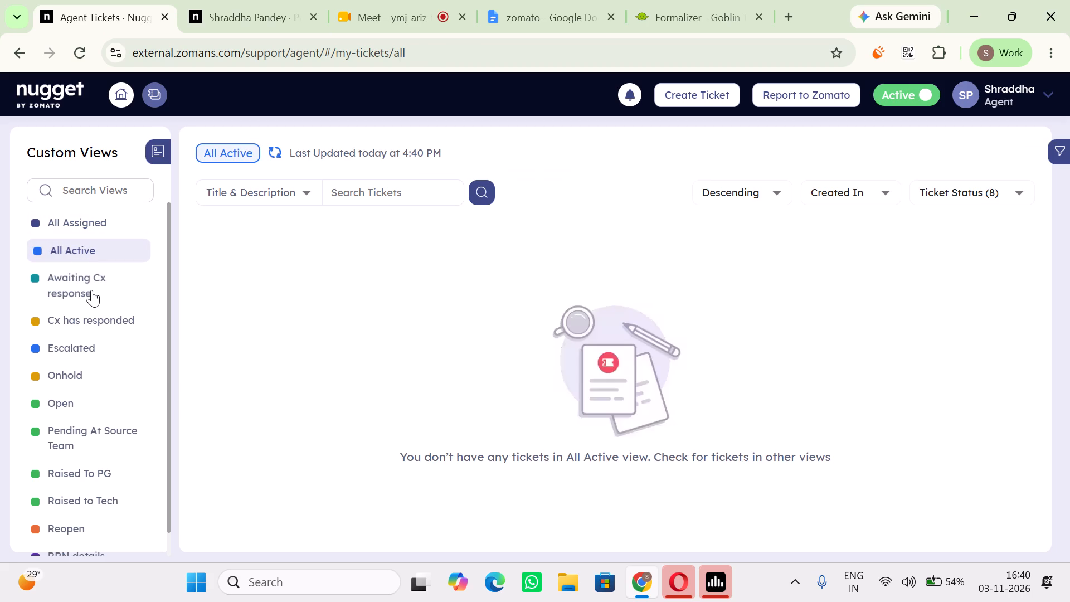
pyautogui.click(91, 290)
pyautogui.click(110, 310)
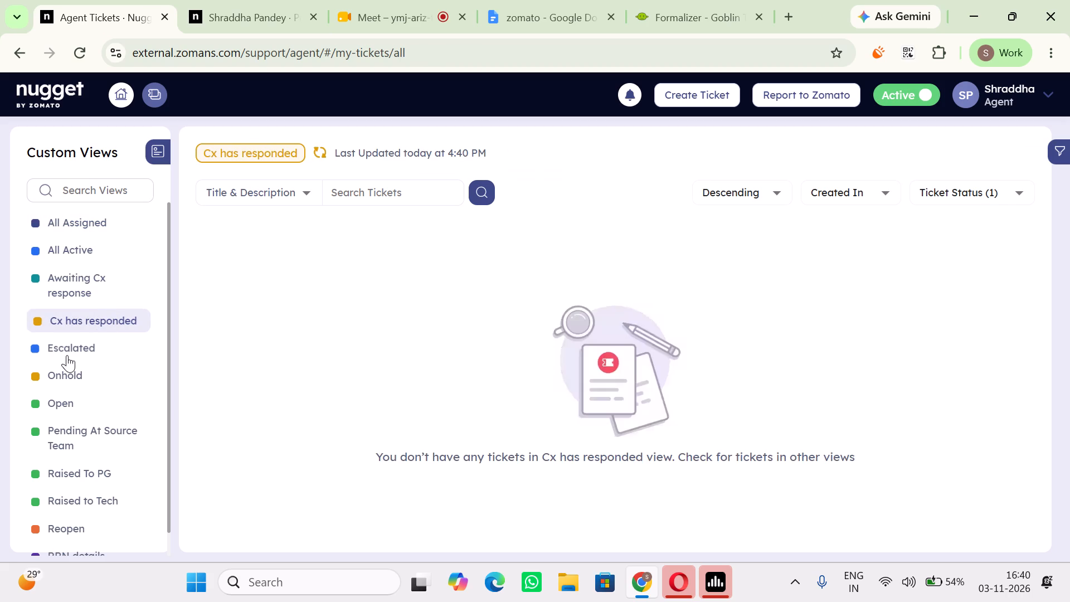
pyautogui.click(67, 355)
pyautogui.click(76, 366)
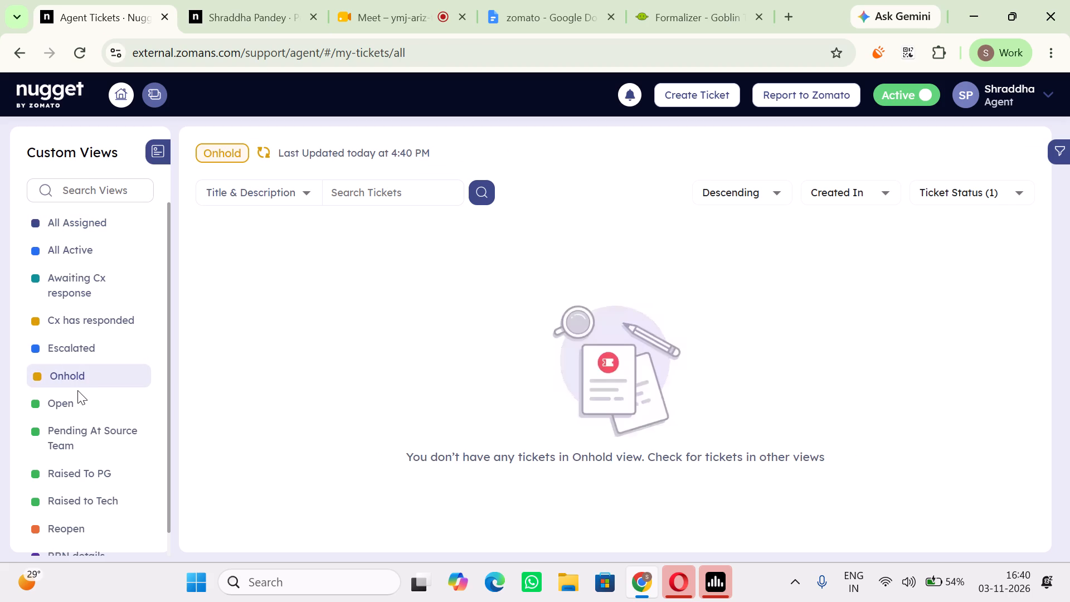
pyautogui.click(77, 390)
pyautogui.click(60, 405)
pyautogui.click(83, 435)
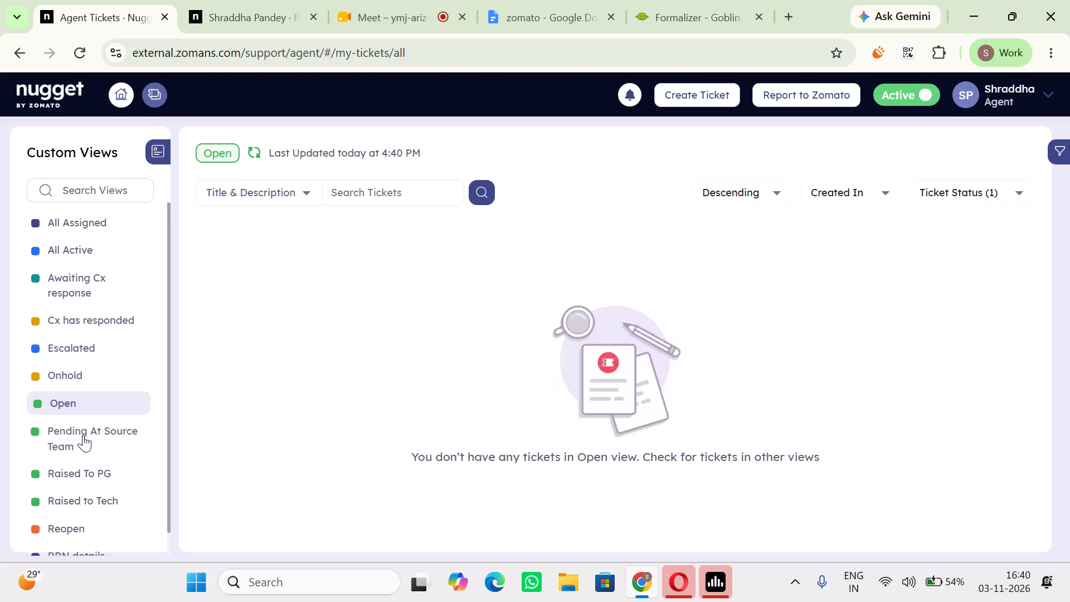
pyautogui.scroll(-1, 83, 435)
pyautogui.click(73, 445)
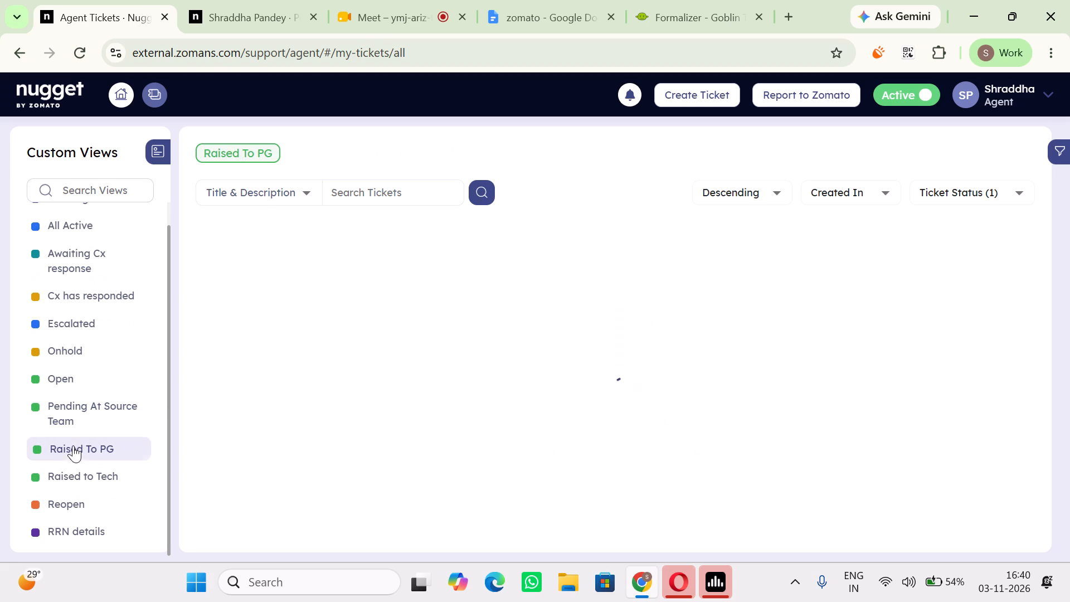
pyautogui.click(82, 475)
pyautogui.click(62, 492)
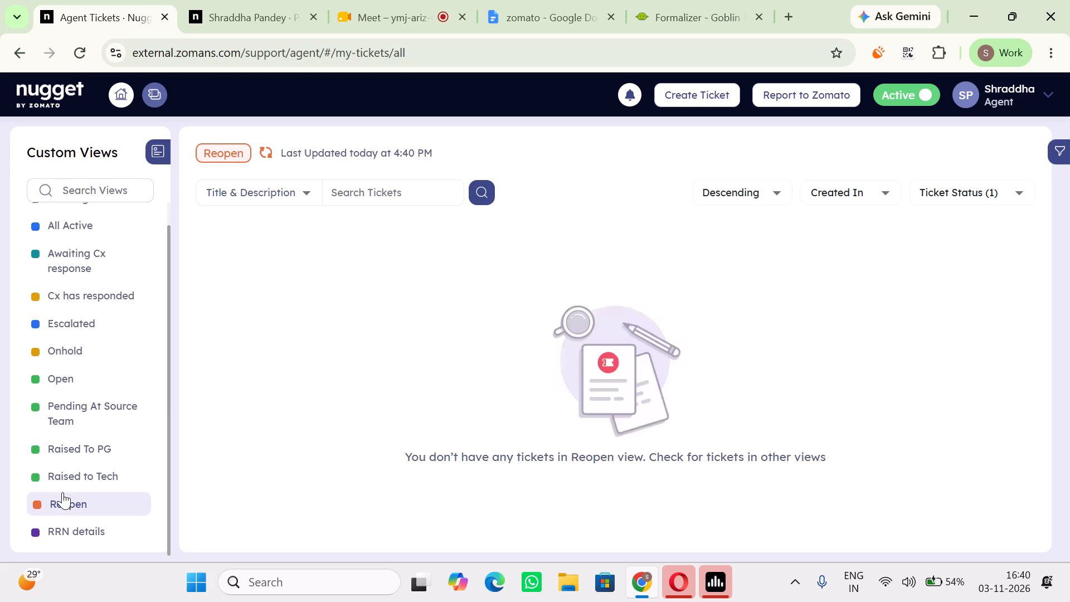
pyautogui.click(78, 521)
# Return to the All Assigned view and refresh its ticket list to check for new tickets.
pyautogui.scroll(7, 117, 322)
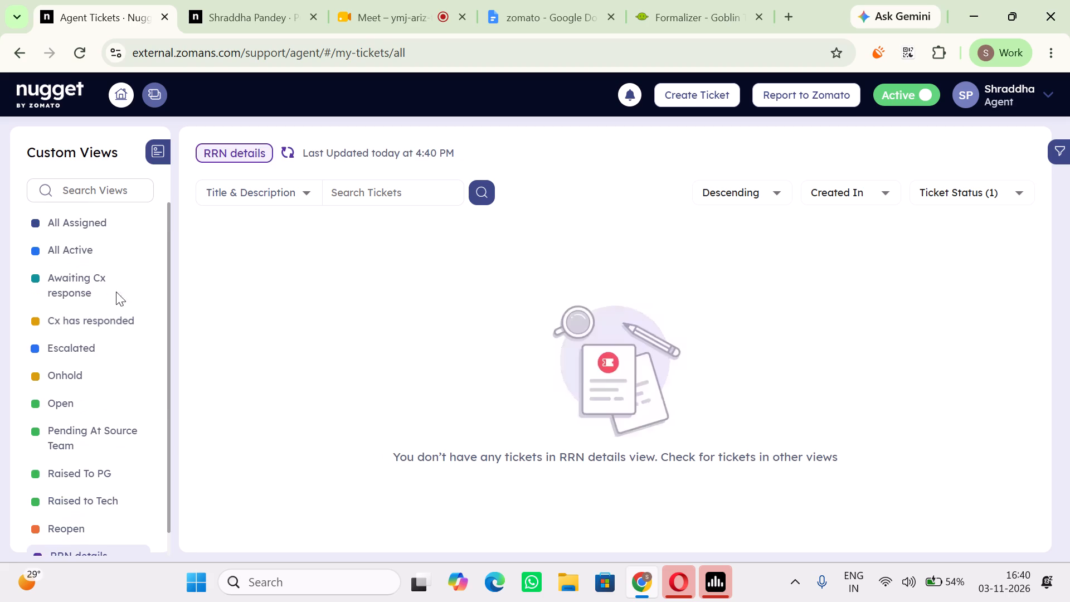
pyautogui.click(95, 216)
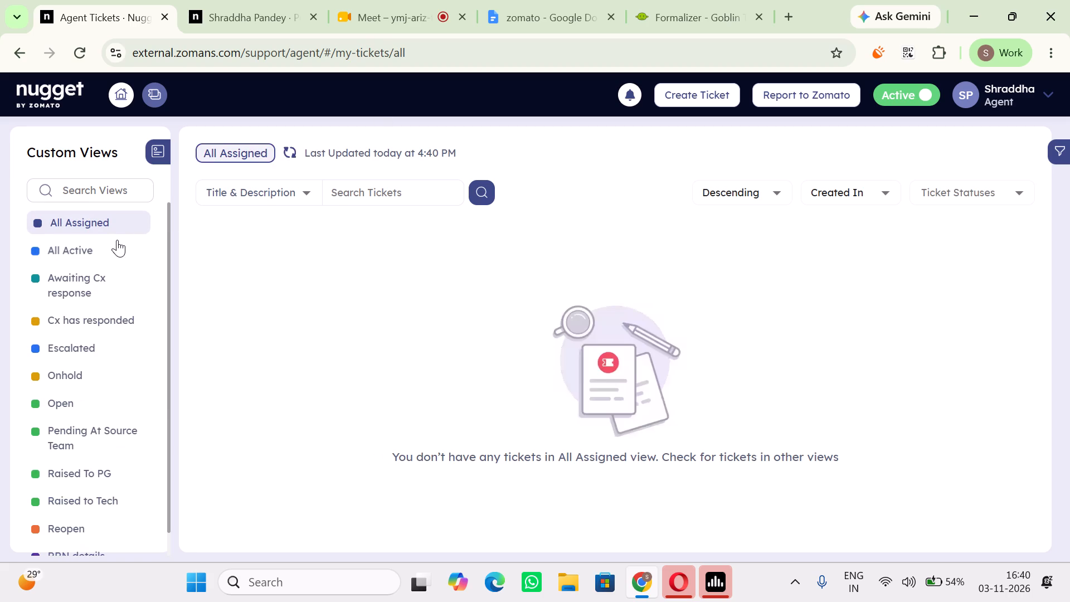
pyautogui.click(117, 240)
pyautogui.click(93, 221)
pyautogui.scroll(6, 301, 229)
pyautogui.click(283, 157)
pyautogui.click(293, 156)
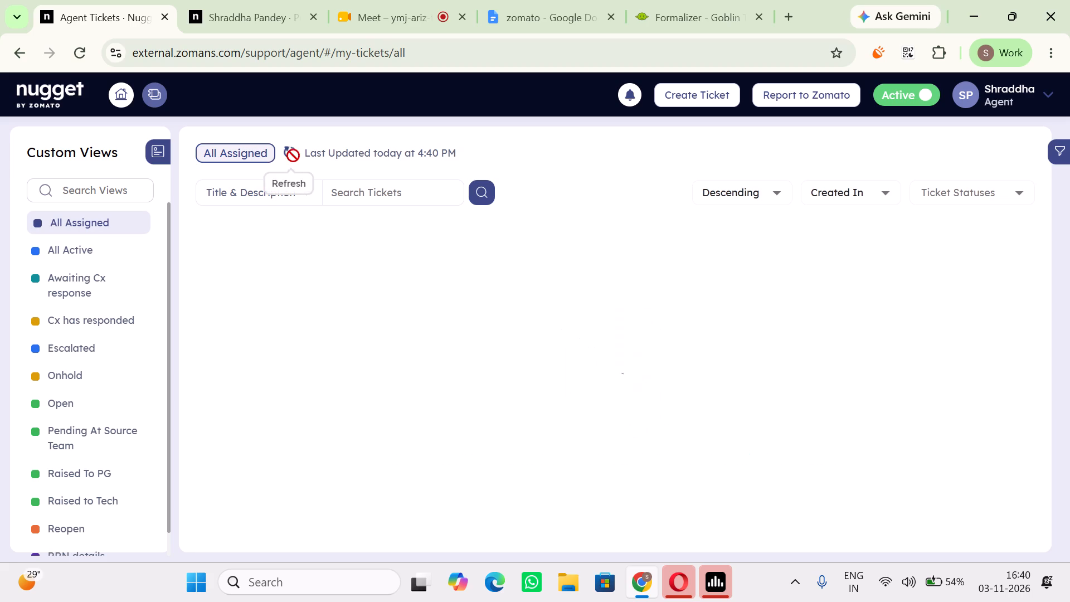
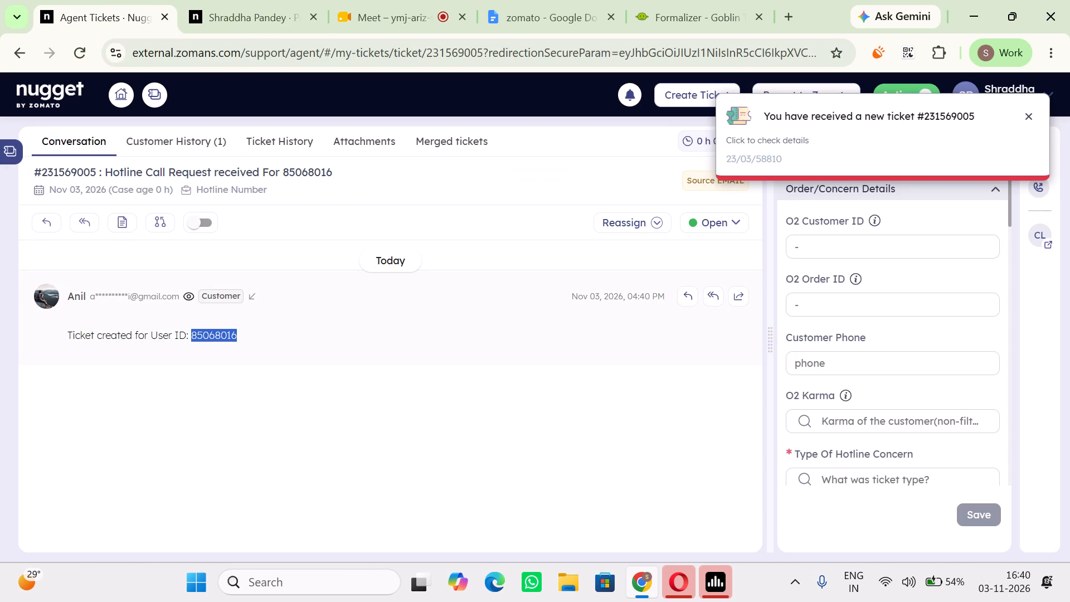
# Fill the O2 Customer ID of the new hotline ticket with the copied user ID and save the ticket properties.
pyautogui.click(855, 242)
pyautogui.hotkey('ctrl', 'v')
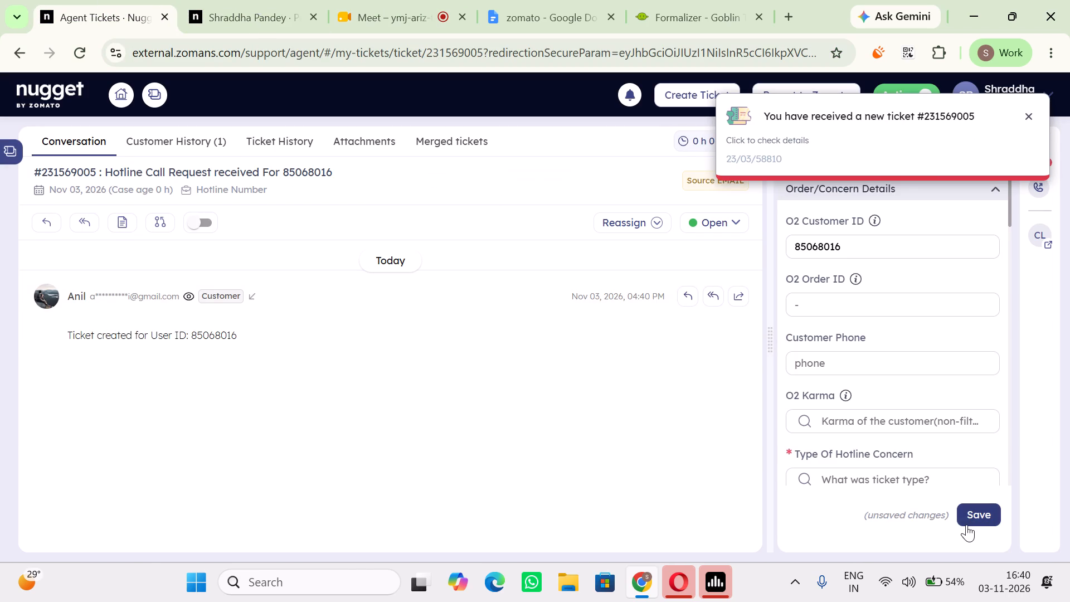
pyautogui.click(966, 525)
pyautogui.scroll(5, 938, 408)
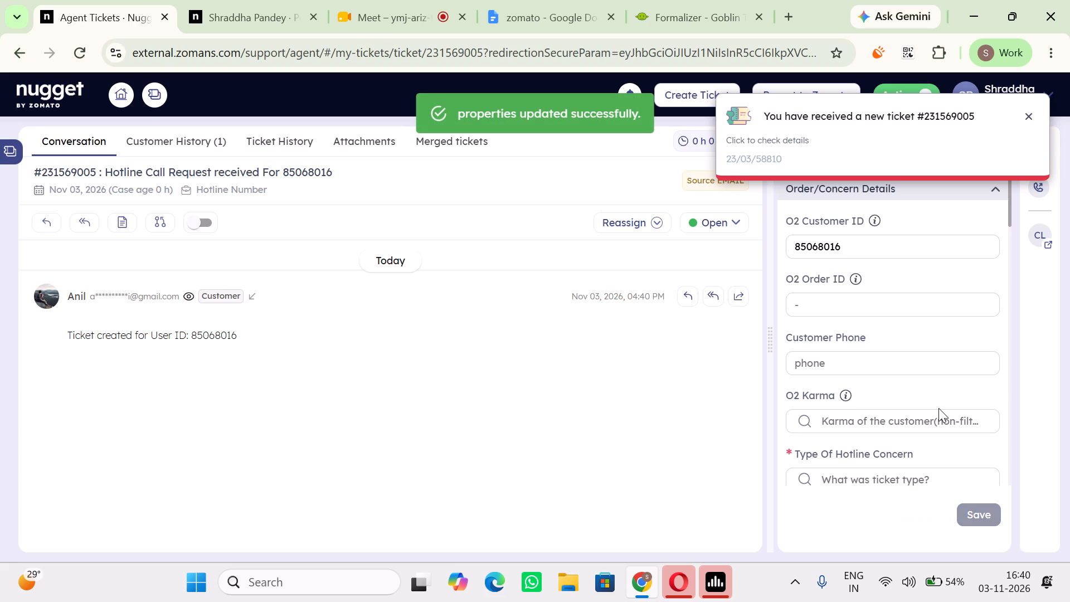
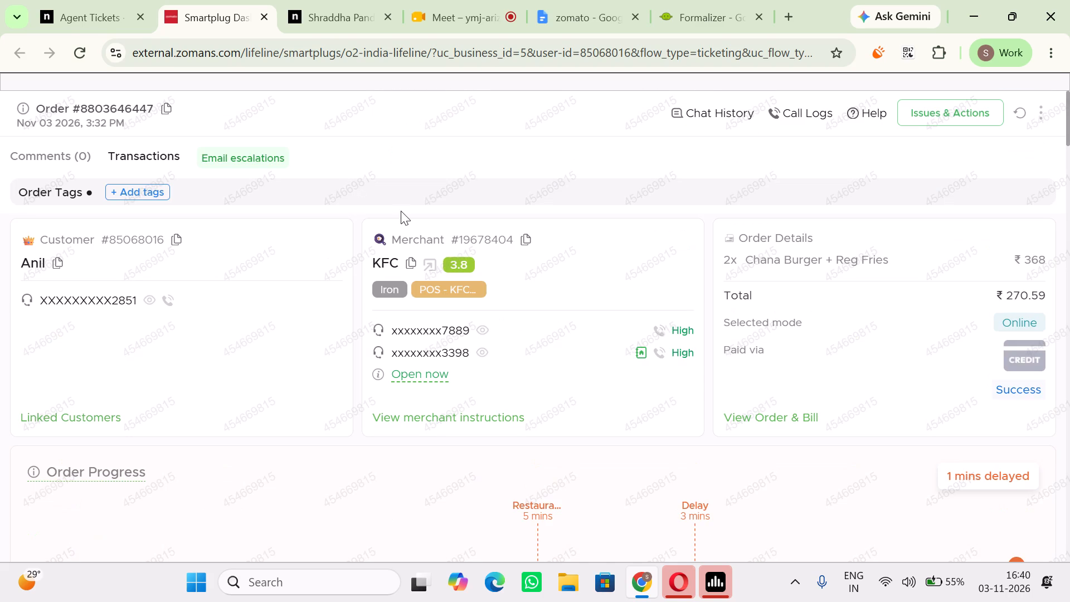
# Open the customer's chat history for the KFC order.
pyautogui.click(707, 115)
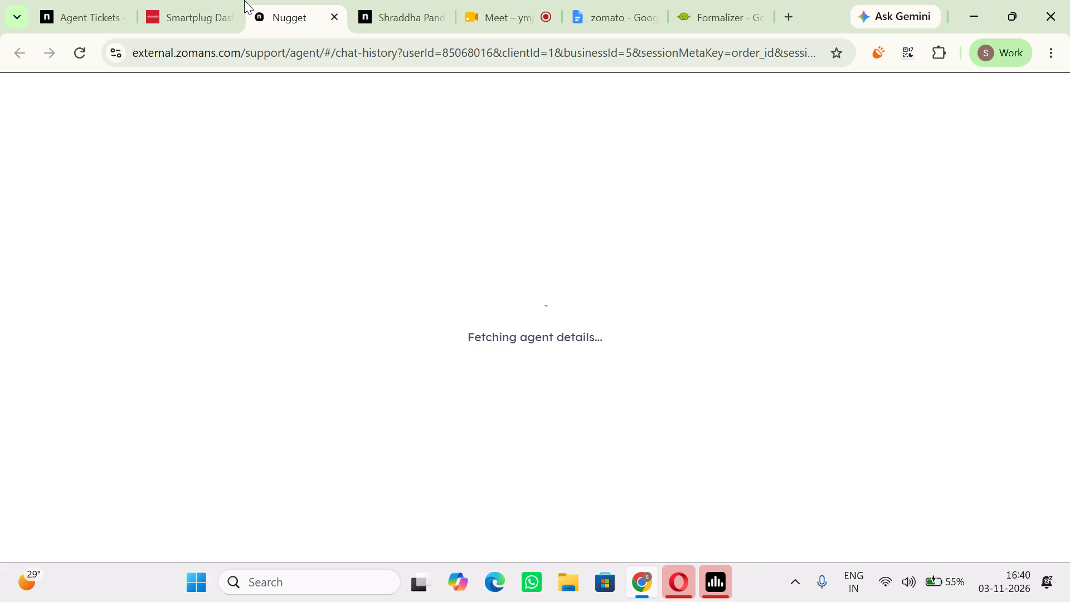
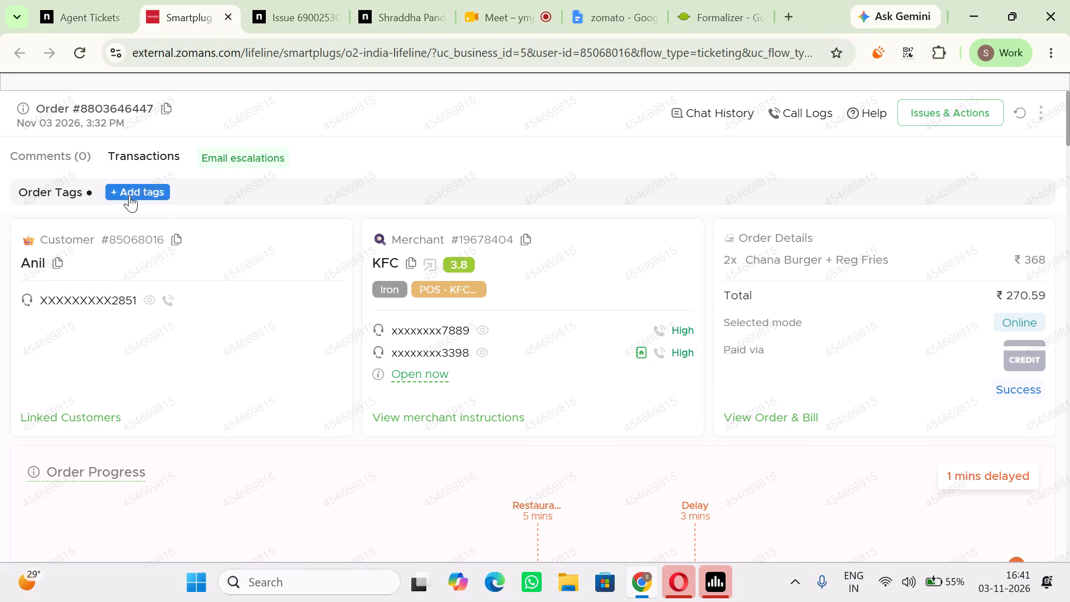
# Add the Hotline Call tag to the customer's KFC order.
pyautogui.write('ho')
pyautogui.click(147, 268)
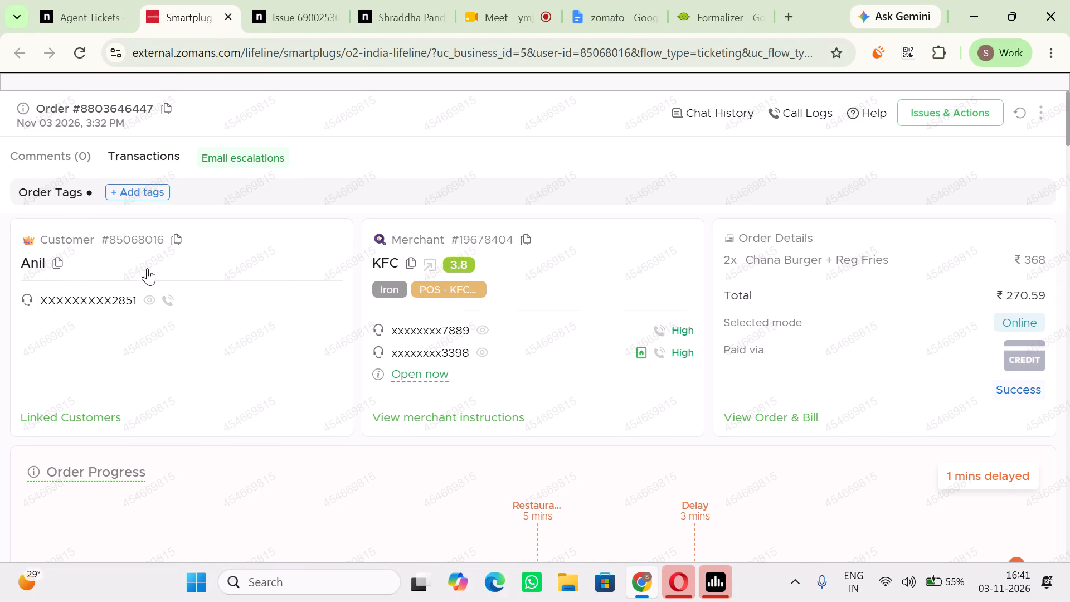
pyautogui.scroll(5, 424, 310)
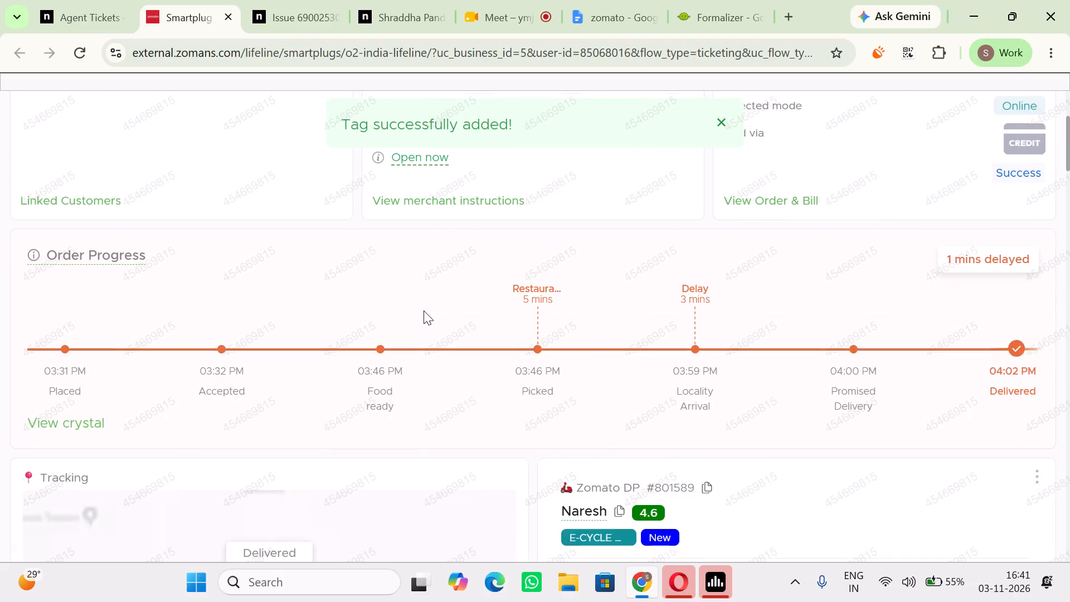
pyautogui.scroll(1, 424, 310)
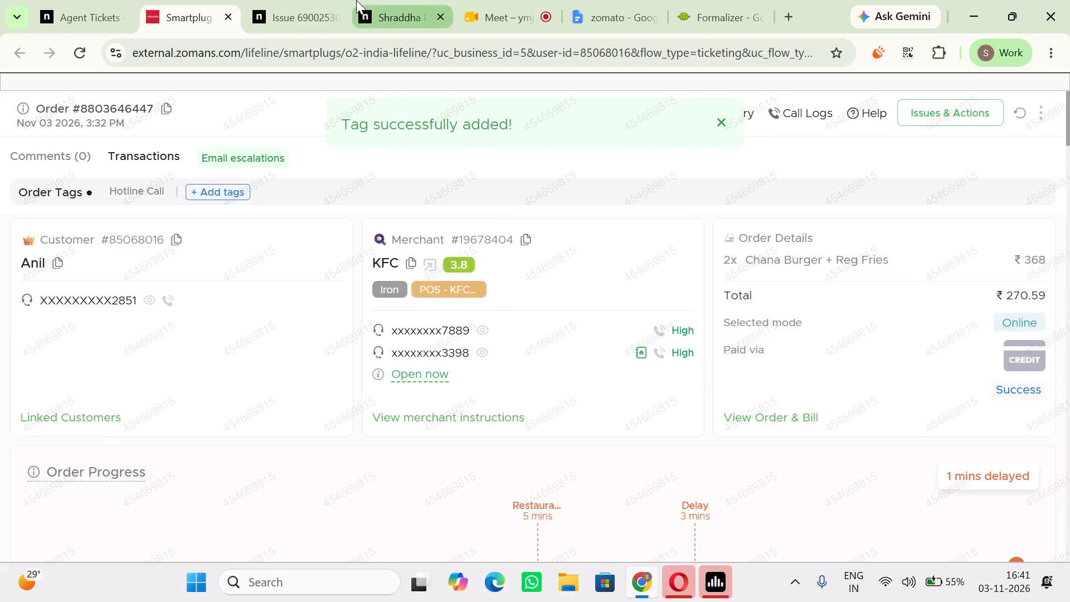
# Review the most recent messages in the KFC issue's customer chat, including the food quality complaint and the photo request.
pyautogui.click(315, 0)
pyautogui.scroll(-11, 843, 372)
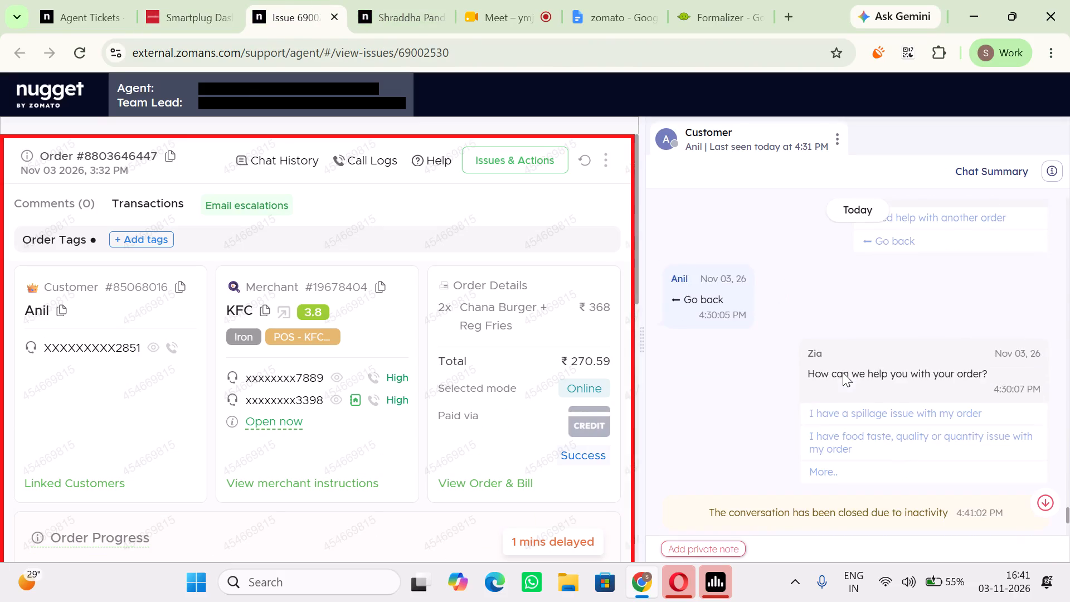
pyautogui.scroll(-2, 843, 372)
pyautogui.scroll(7, 843, 372)
pyautogui.hscroll(1, 843, 372)
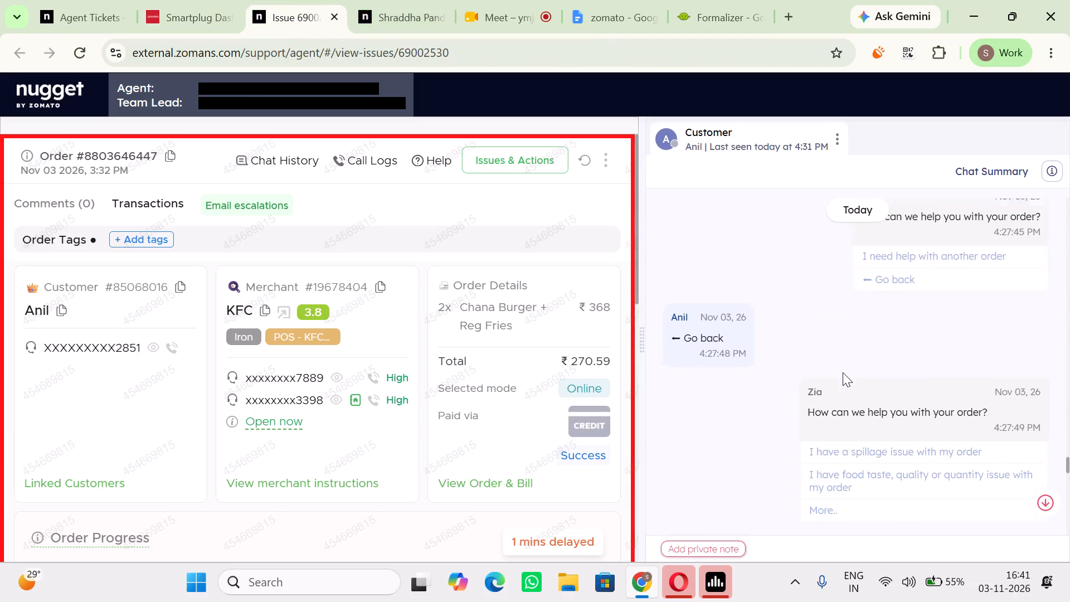
pyautogui.hscroll(1, 843, 372)
pyautogui.scroll(2, 843, 372)
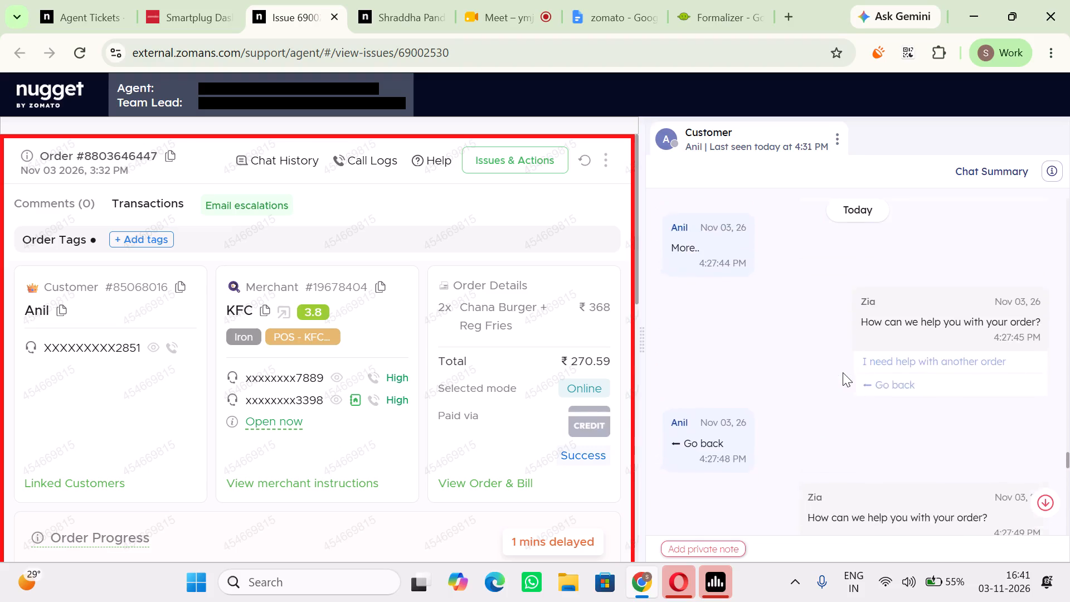
pyautogui.scroll(5, 843, 372)
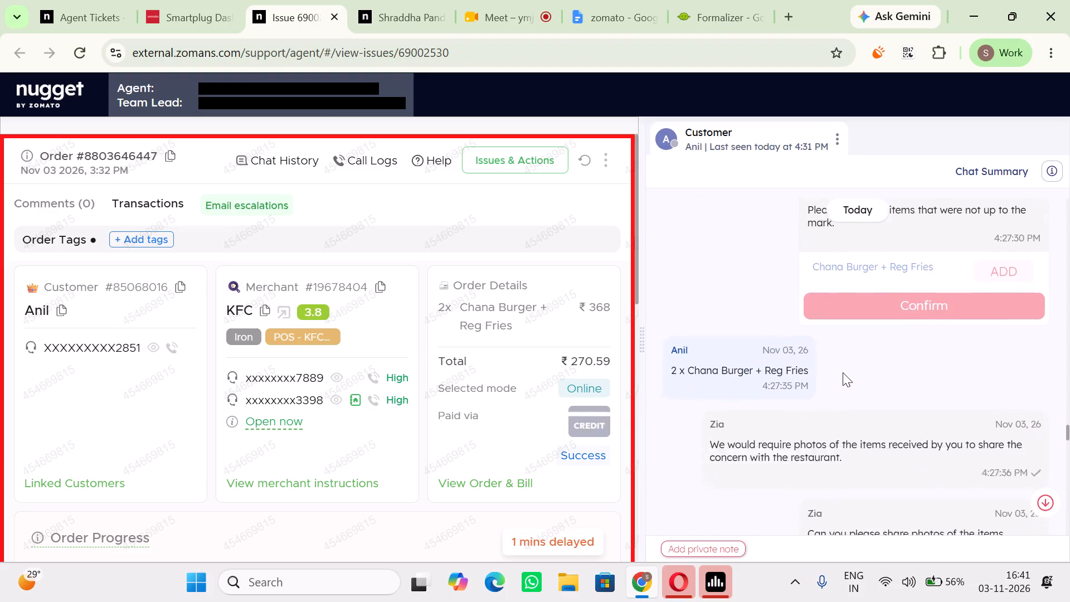
pyautogui.scroll(3, 843, 372)
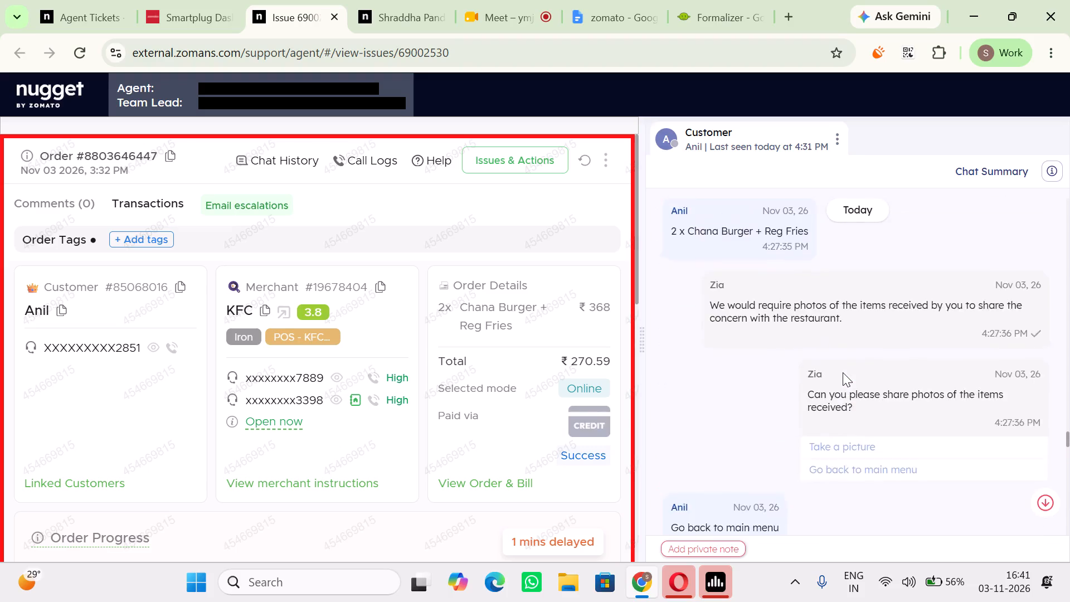
pyautogui.scroll(1, 843, 372)
pyautogui.scroll(-1, 843, 372)
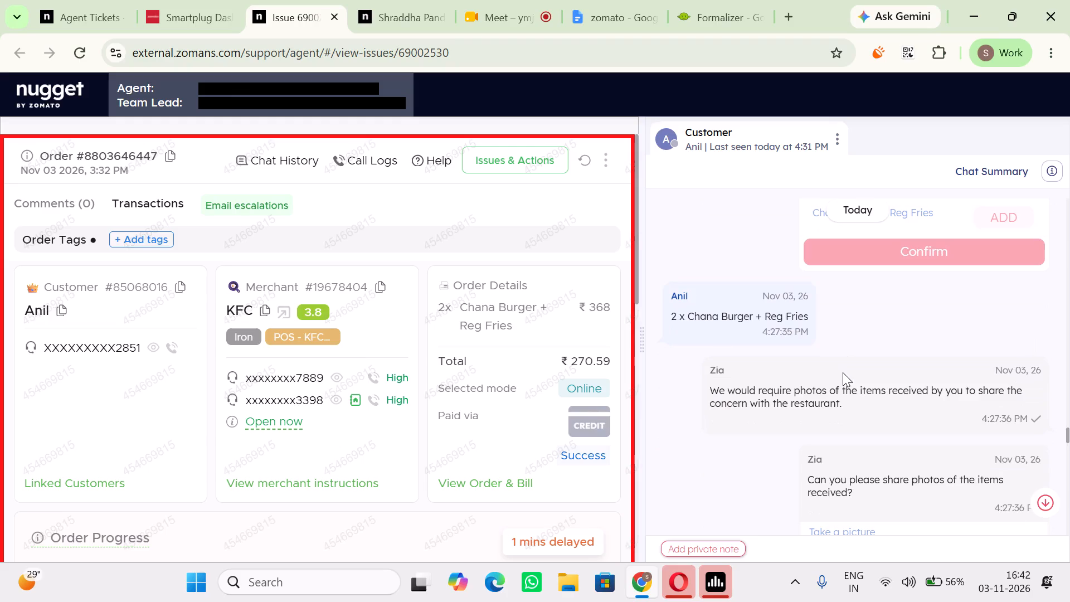
pyautogui.scroll(-1, 837, 375)
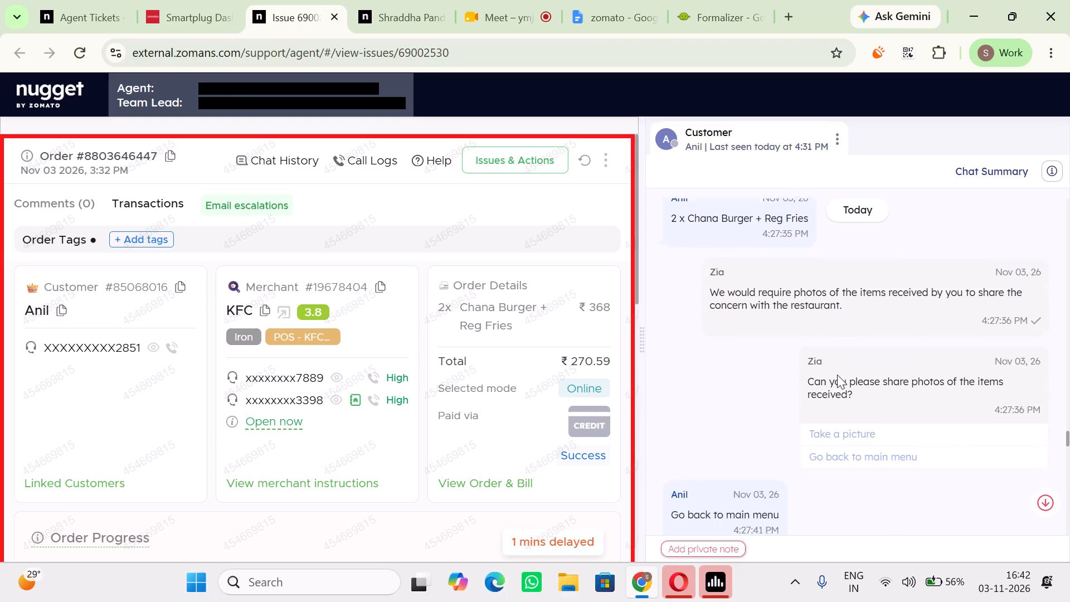
pyautogui.scroll(-2, 837, 375)
pyautogui.scroll(2, 837, 375)
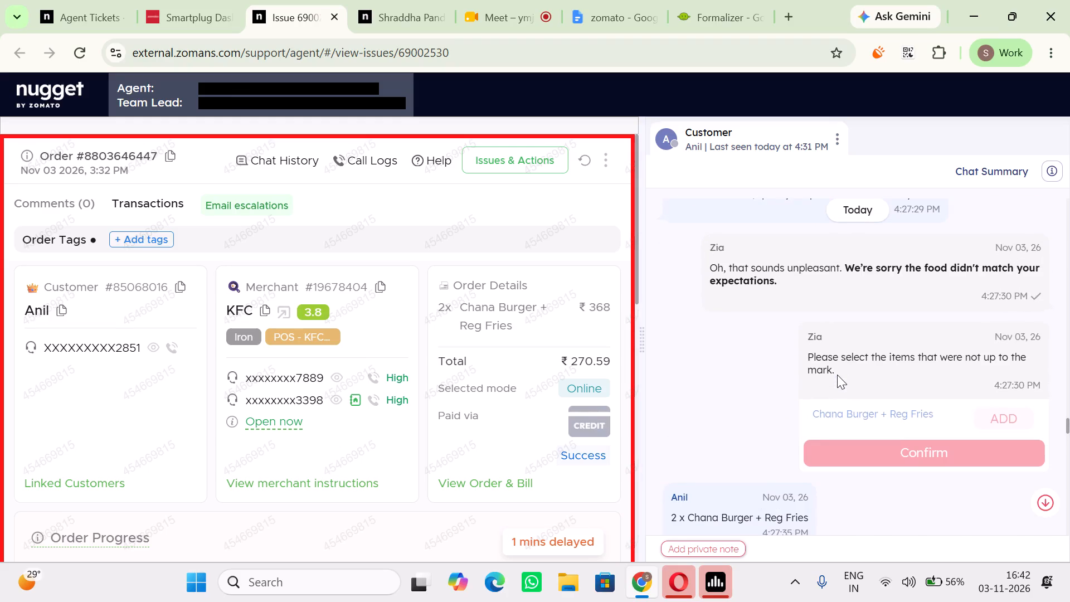
pyautogui.scroll(4, 837, 375)
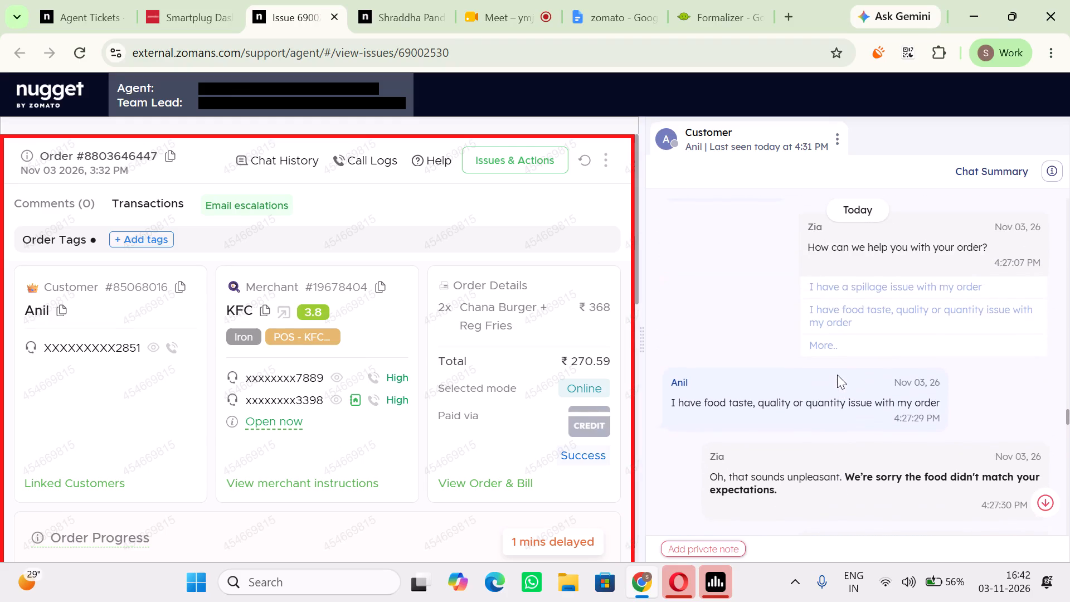
# Find the food photo the customer sent at 04:16 PM in the chat, preview it and close the preview.
pyautogui.scroll(4, 837, 375)
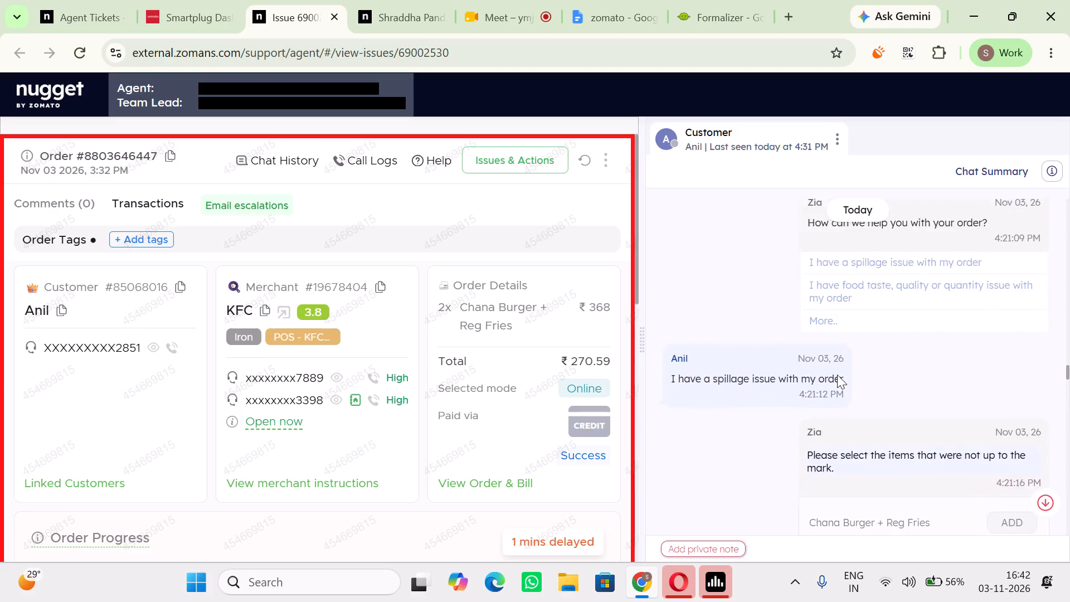
pyautogui.scroll(6, 837, 375)
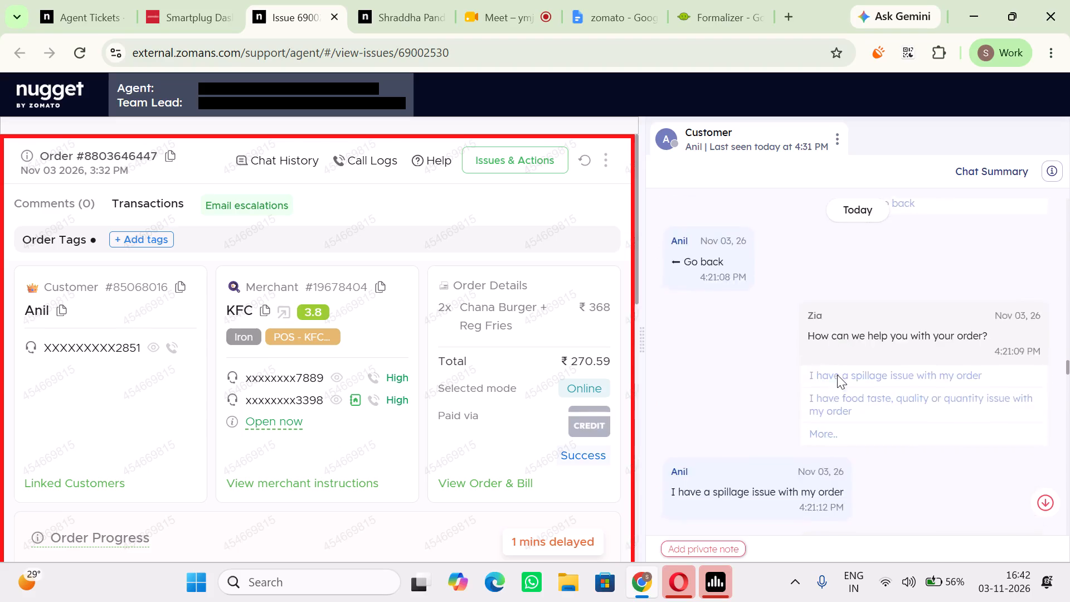
pyautogui.scroll(3, 837, 375)
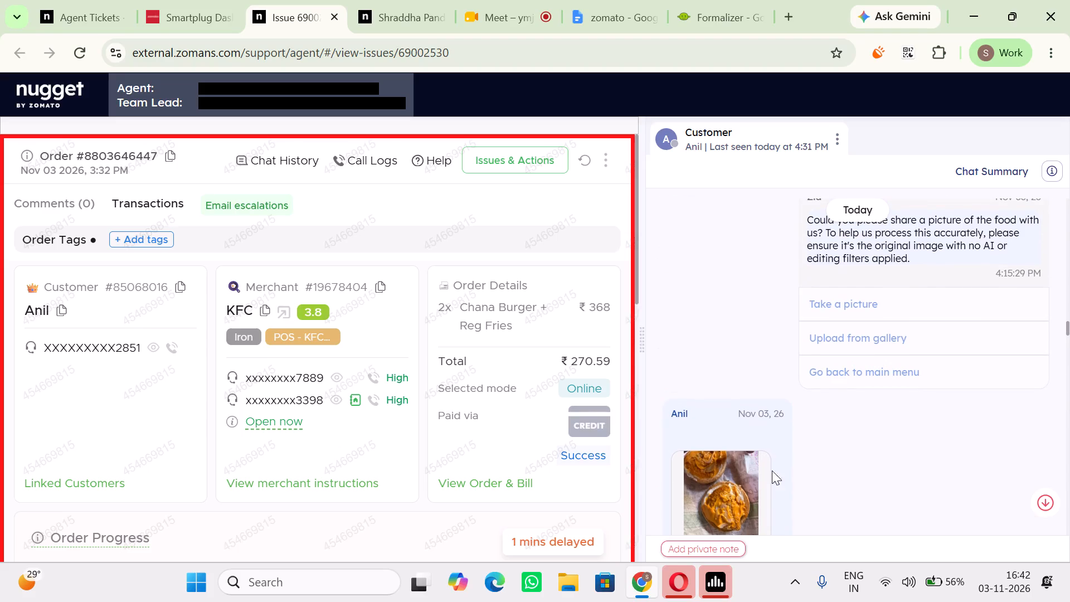
pyautogui.click(745, 487)
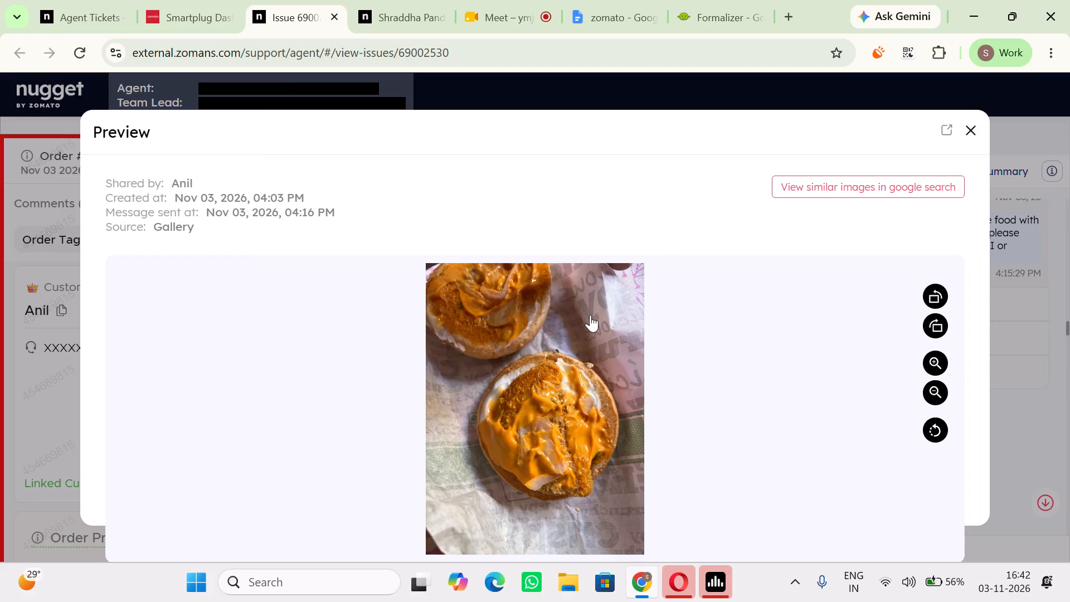
pyautogui.click(971, 133)
# Go back to the earlier food photo sent at 04:13 PM, preview it and close the preview.
pyautogui.scroll(2, 907, 232)
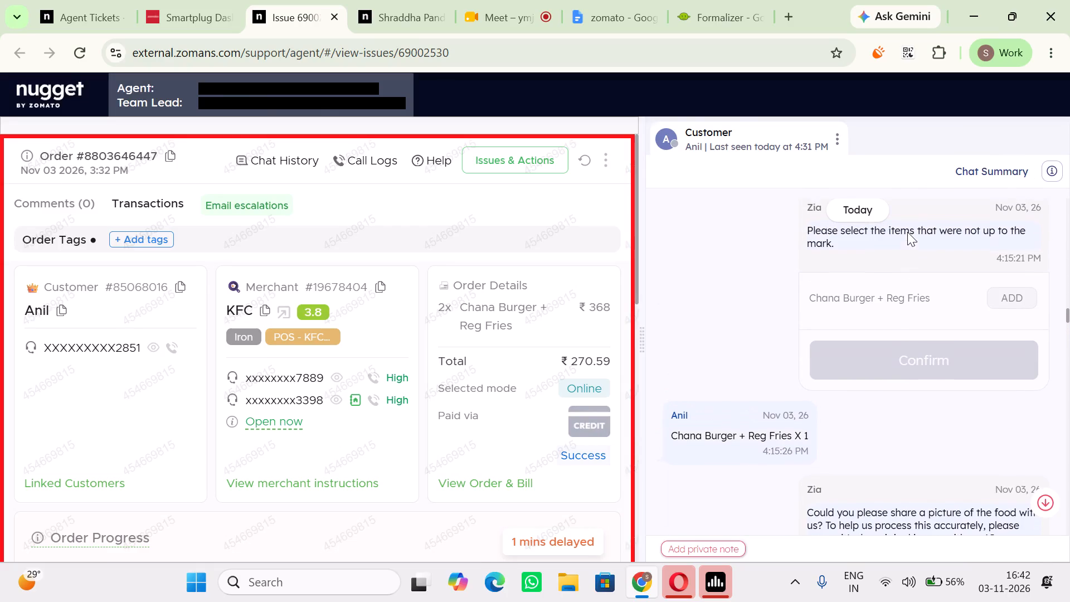
pyautogui.scroll(2, 809, 432)
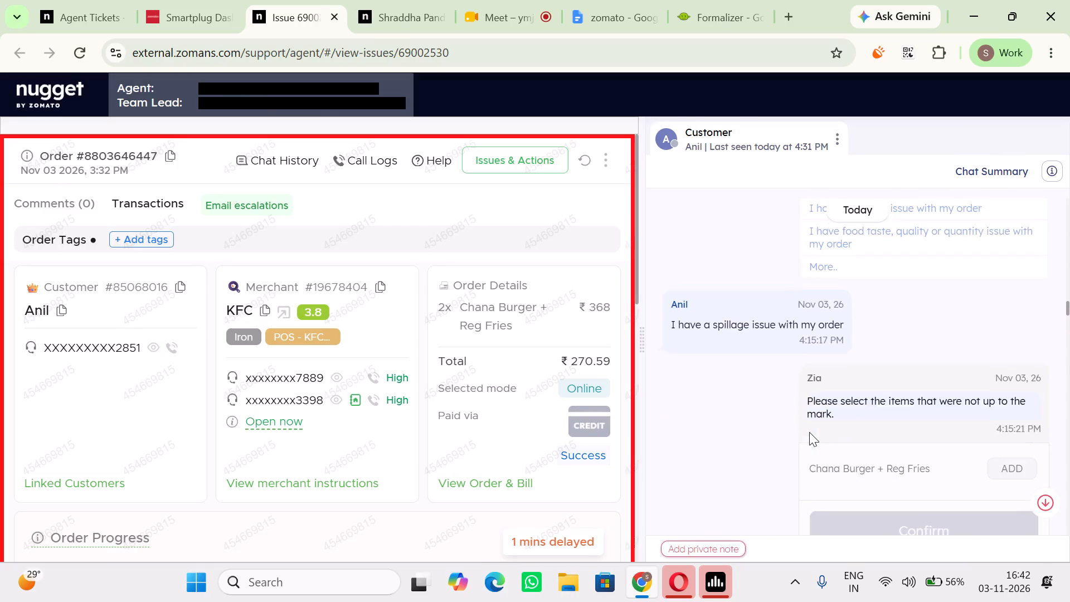
pyautogui.scroll(5, 809, 432)
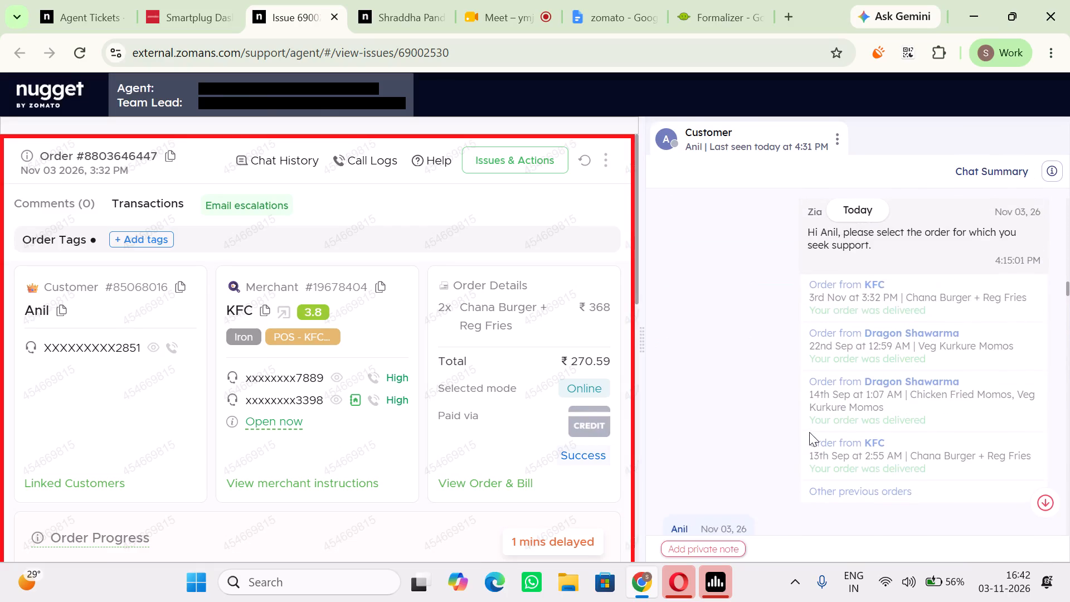
pyautogui.scroll(7, 809, 432)
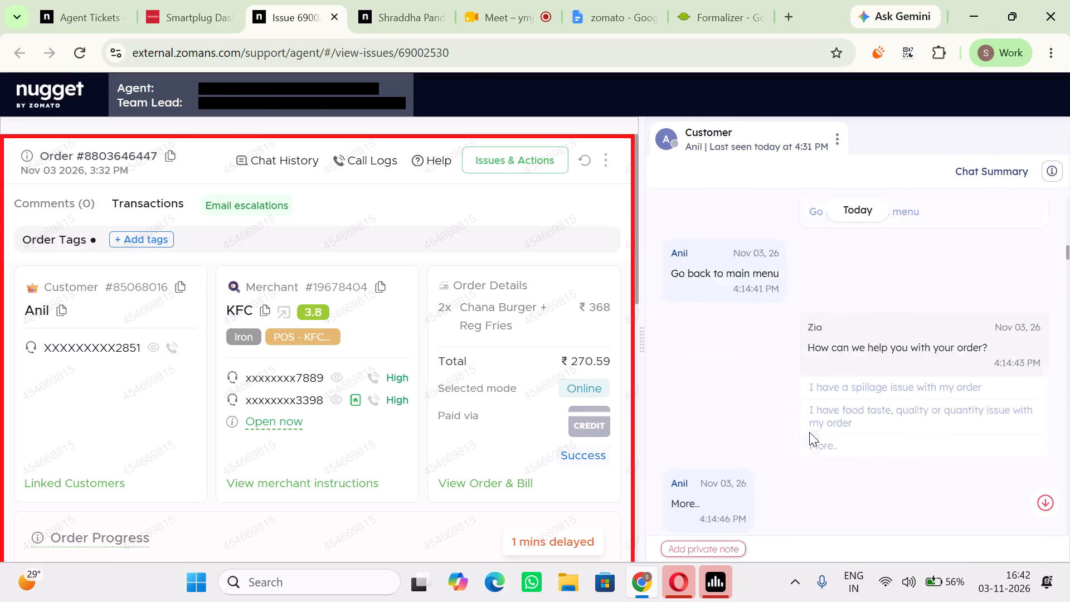
pyautogui.scroll(3, 809, 432)
pyautogui.click(708, 455)
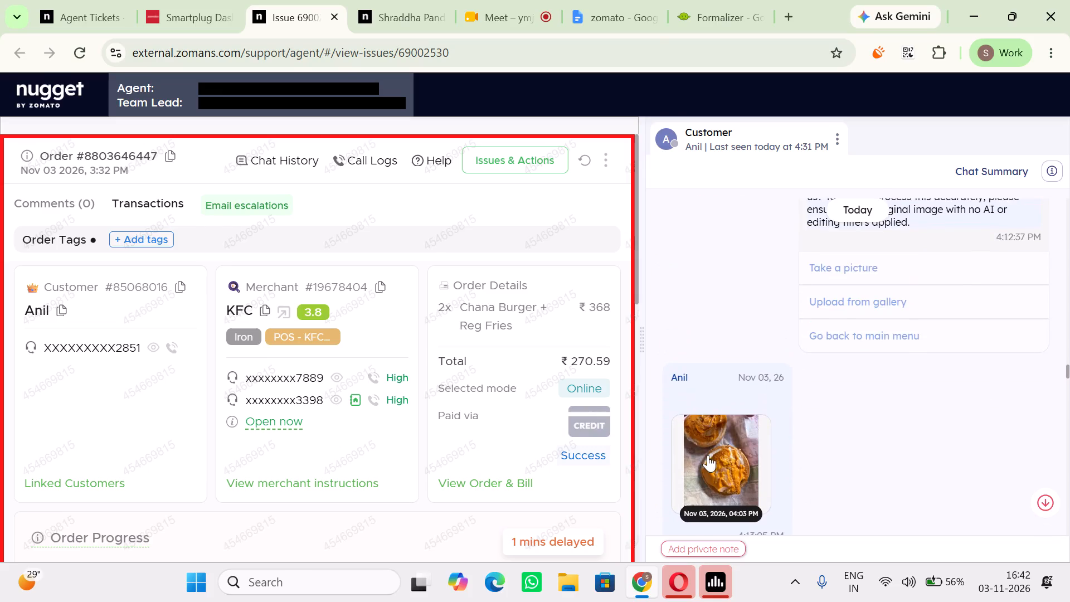
pyautogui.click(961, 126)
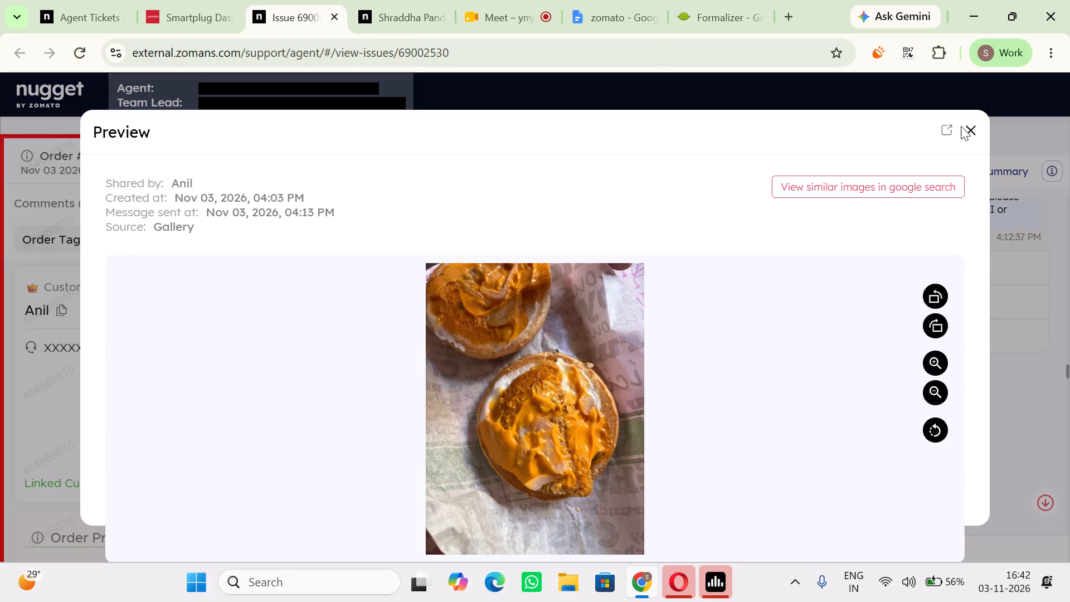
pyautogui.click(967, 127)
# Check the 04:13 PM food photo and its image details again, and close the preview.
pyautogui.scroll(1, 868, 355)
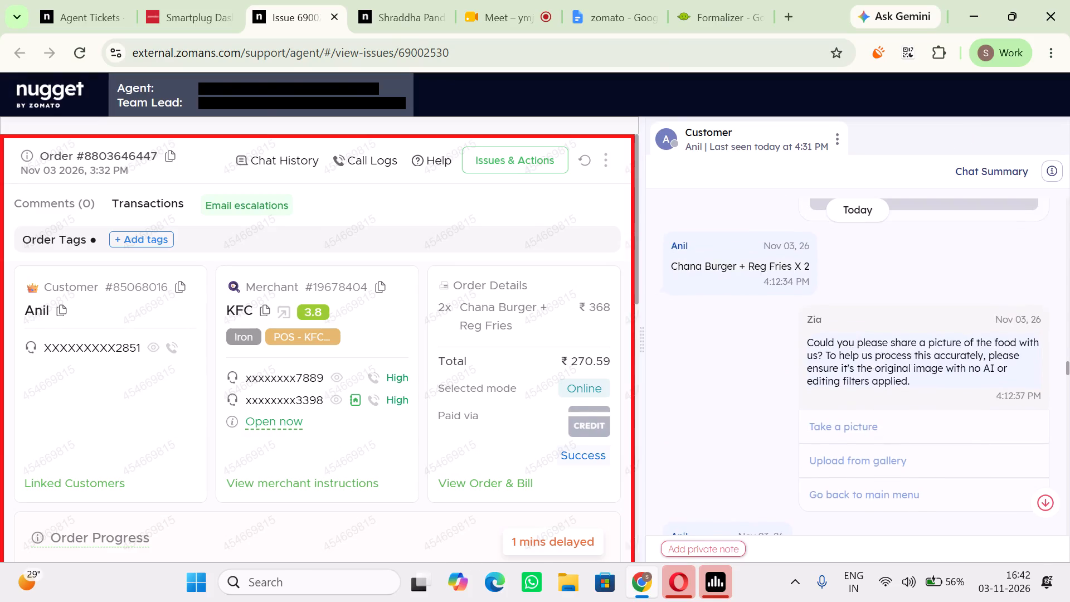
pyautogui.scroll(2, 868, 355)
pyautogui.scroll(-3, 868, 355)
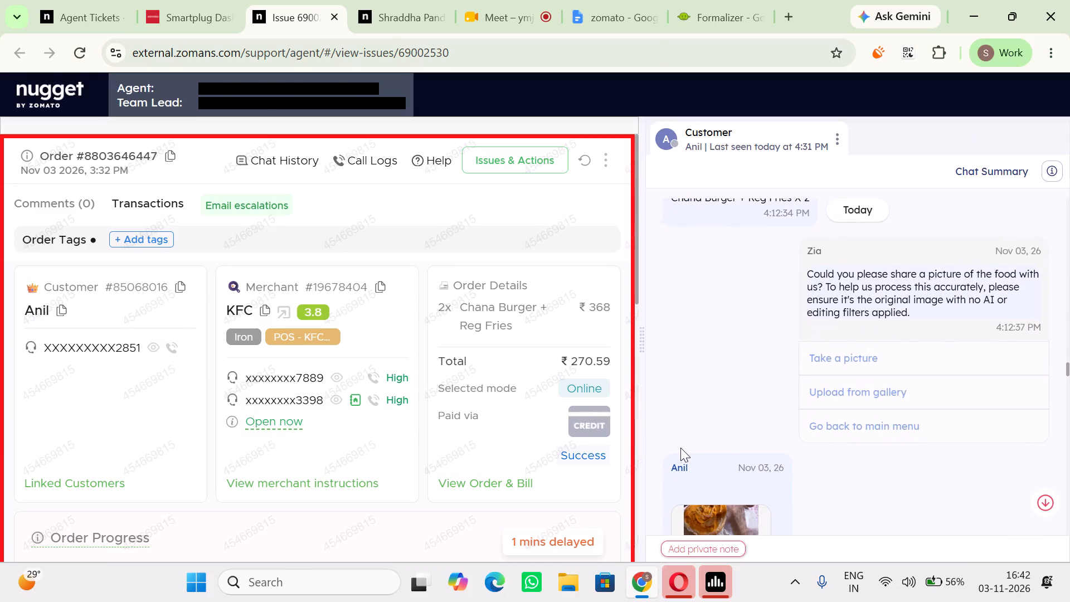
pyautogui.scroll(-1, 680, 448)
pyautogui.click(716, 450)
pyautogui.scroll(-2, 584, 422)
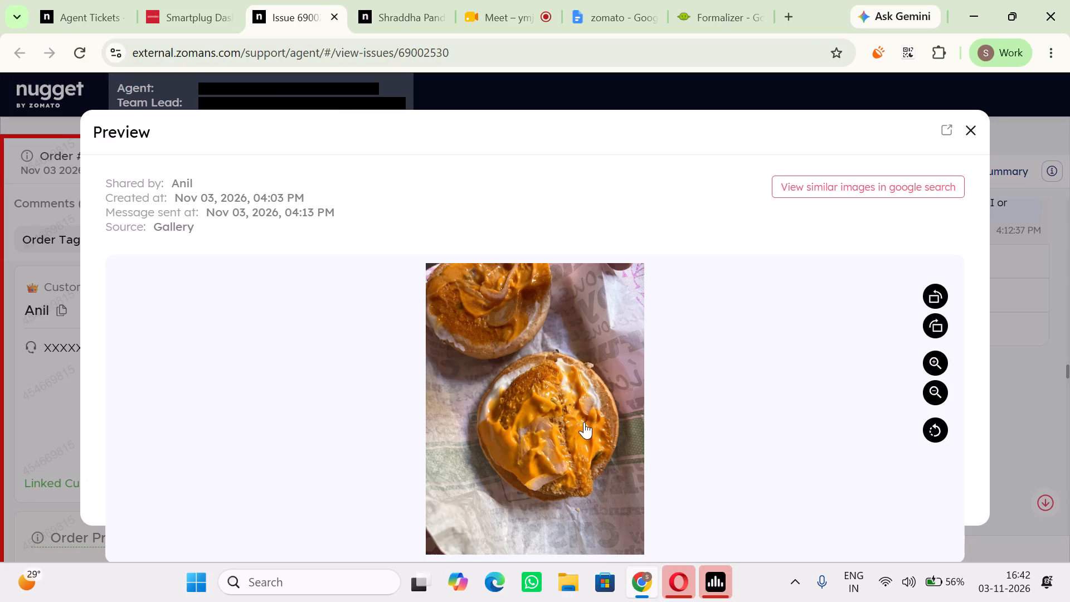
pyautogui.click(971, 128)
# Read today's chat session from its 04:08 PM start, examining the customer's description of the burger problem and the bot's replies.
pyautogui.scroll(7, 792, 352)
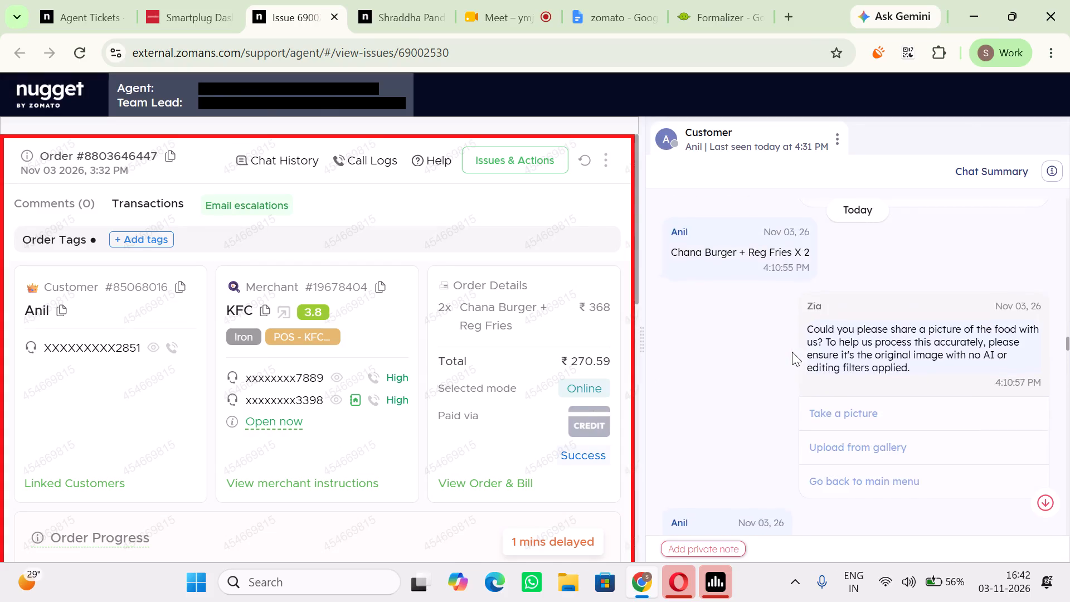
pyautogui.scroll(9, 792, 352)
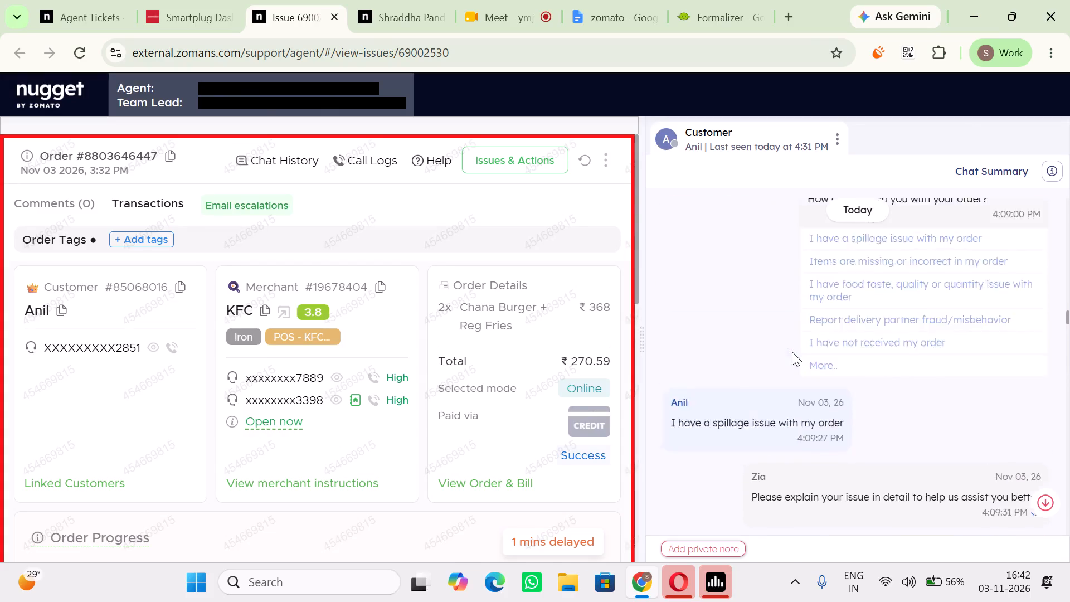
pyautogui.scroll(6, 792, 352)
pyautogui.scroll(-1, 792, 352)
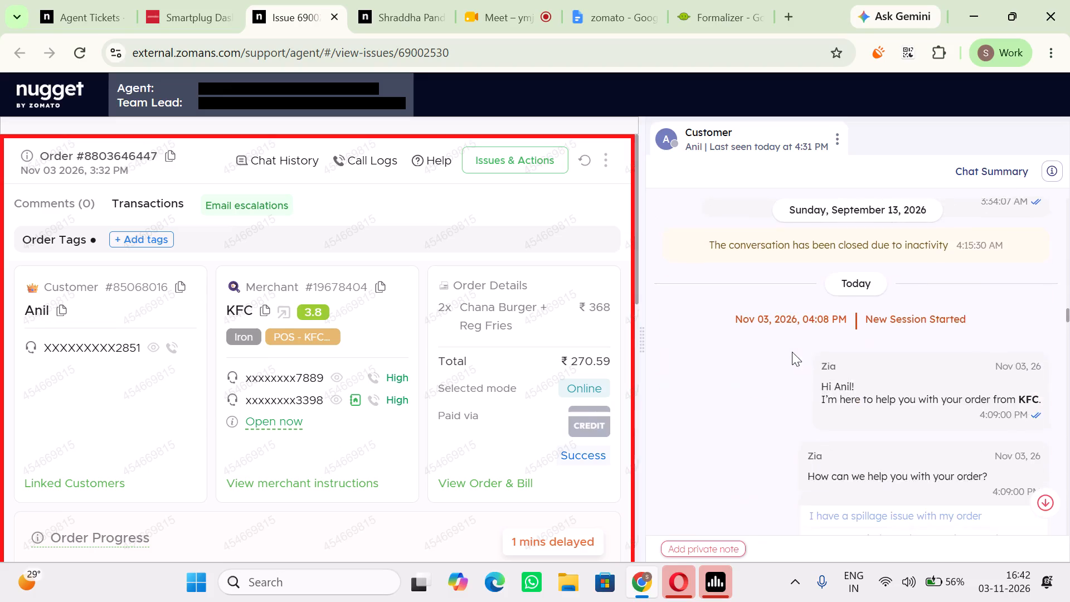
pyautogui.scroll(-4, 792, 352)
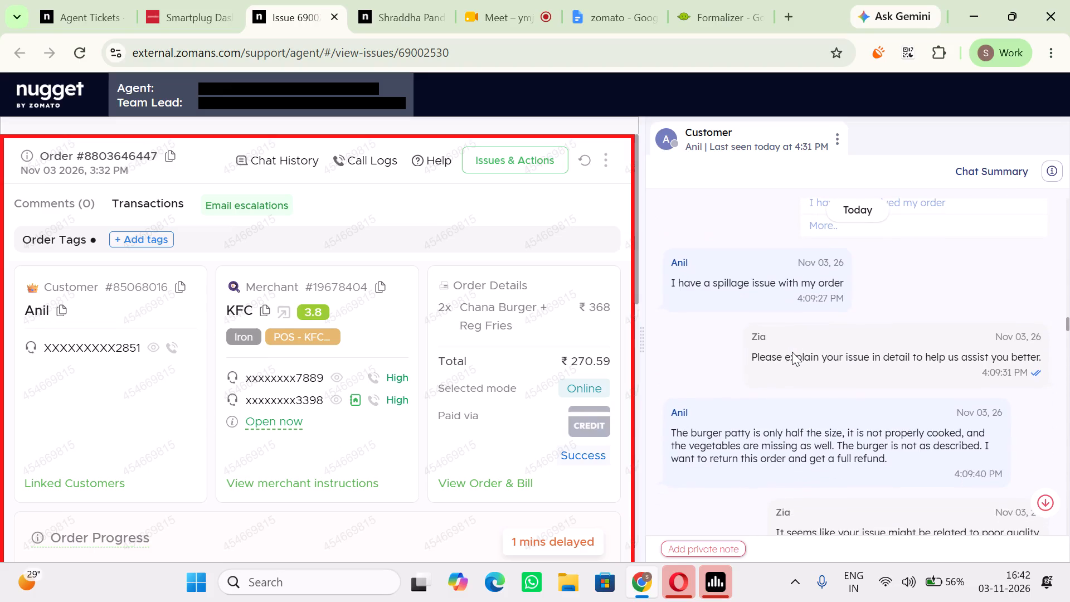
pyautogui.scroll(-1, 792, 352)
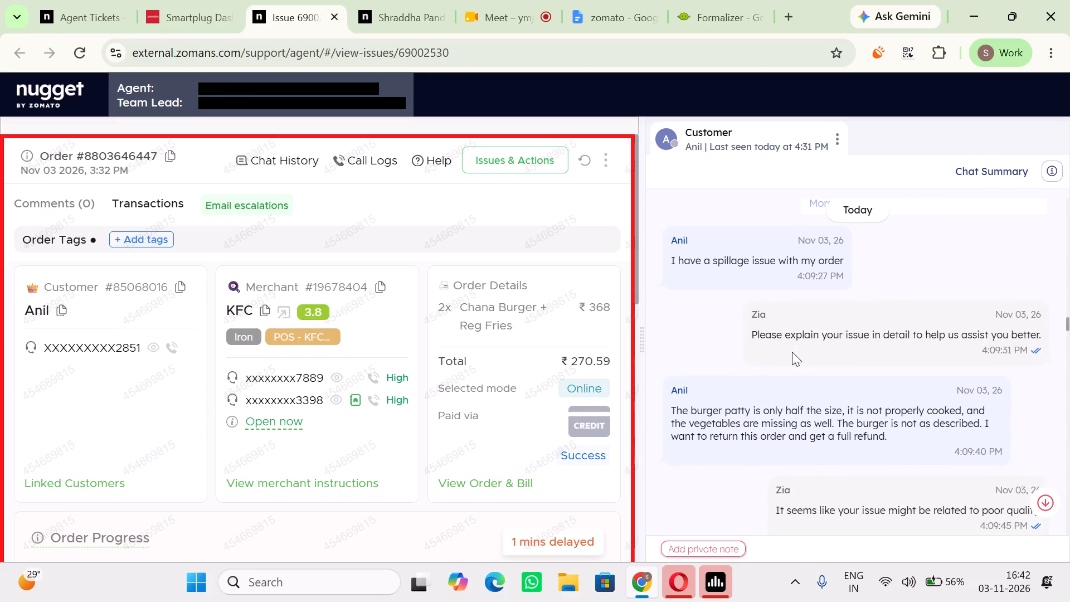
pyautogui.scroll(-2, 792, 352)
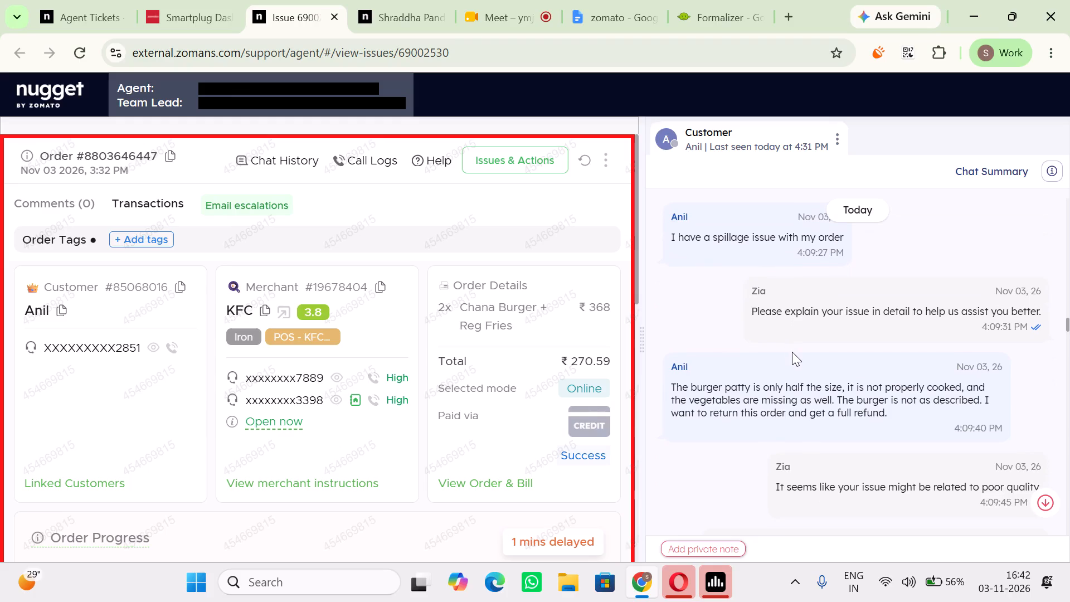
pyautogui.scroll(-2, 792, 352)
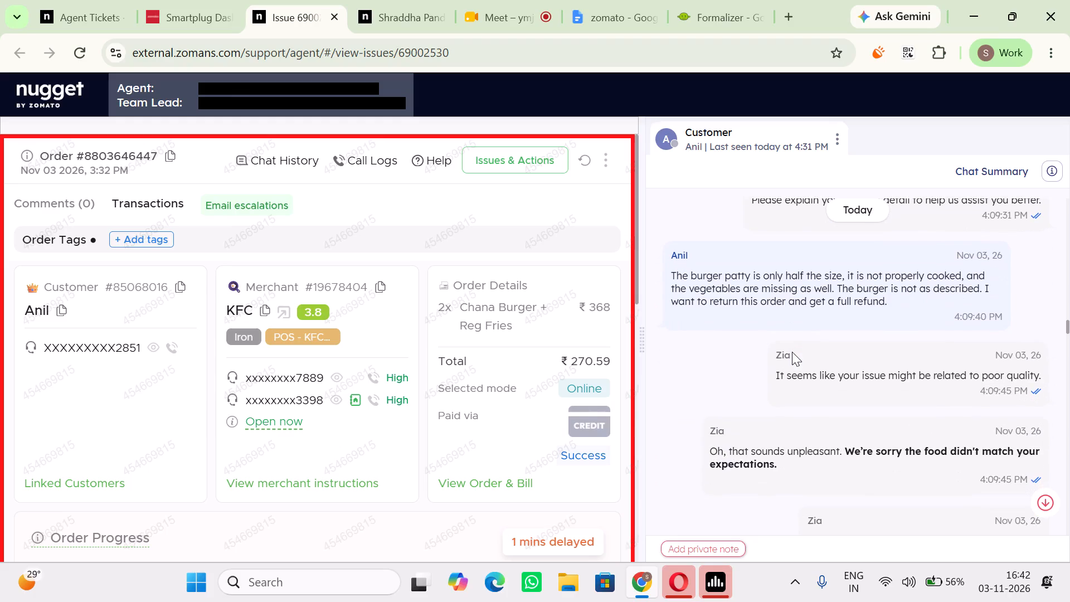
pyautogui.scroll(-2, 792, 352)
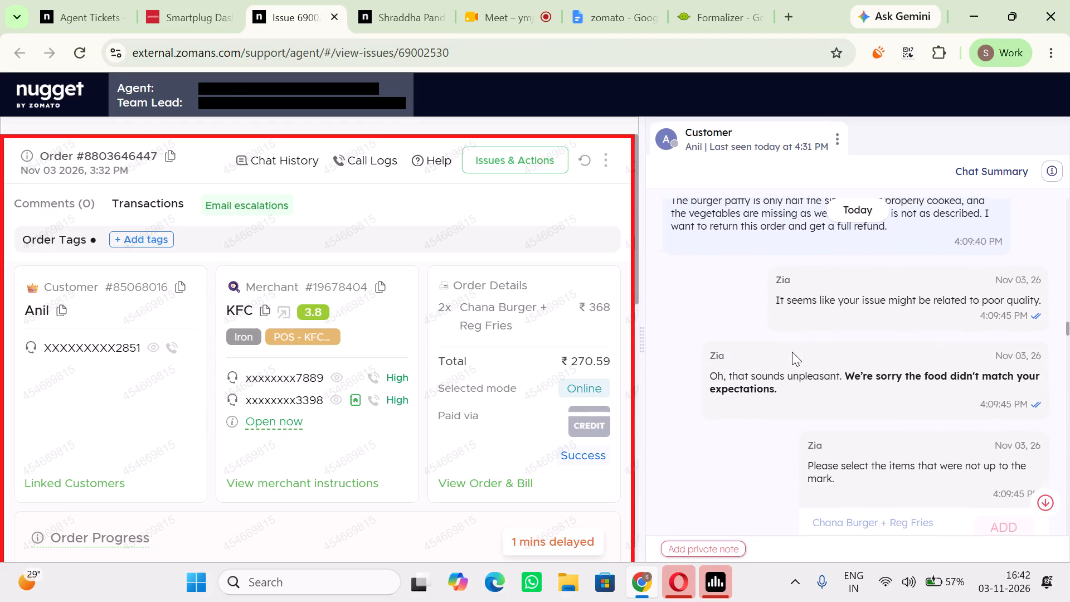
pyautogui.scroll(-8, 792, 352)
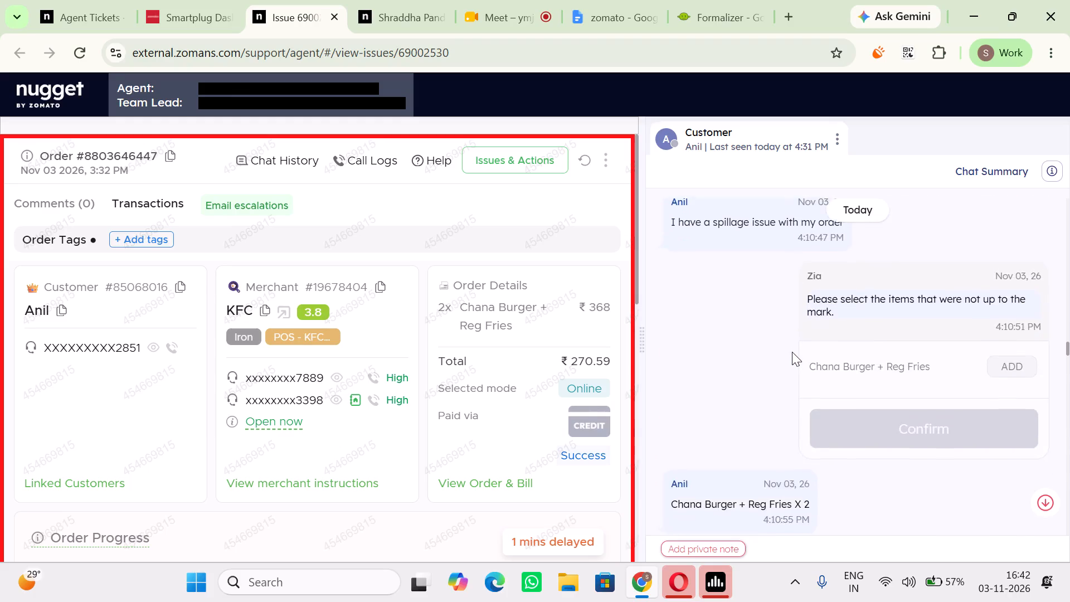
# Reread today's chat from the 04:27 PM messages back to the customer's 04:09 PM burger complaint, examining the reported issue.
pyautogui.scroll(-15, 792, 352)
pyautogui.scroll(16, 792, 352)
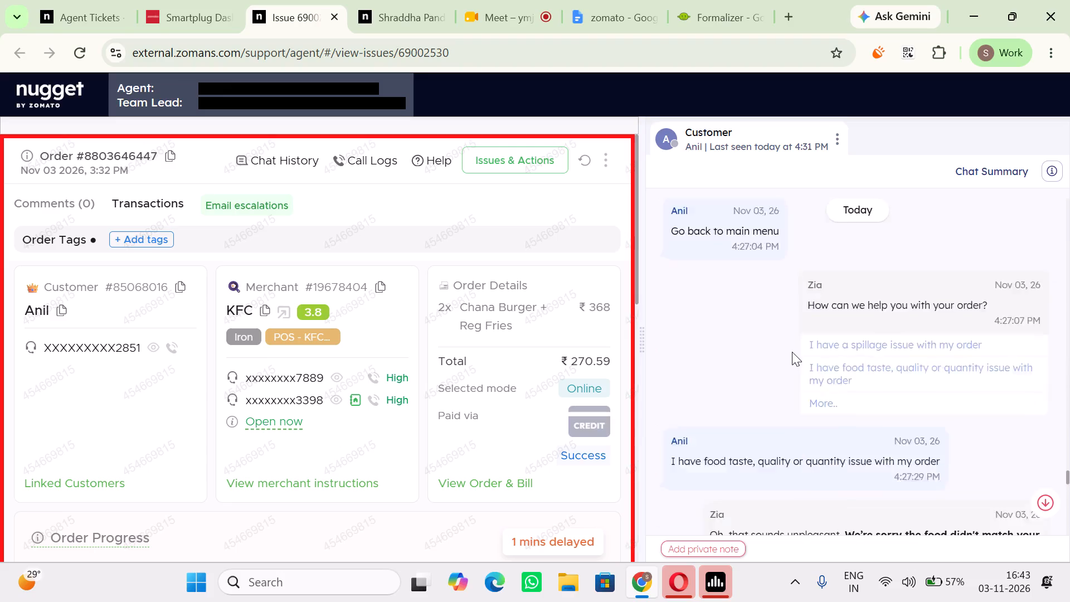
pyautogui.scroll(7, 792, 352)
pyautogui.scroll(-1, 792, 352)
pyautogui.scroll(2, 792, 352)
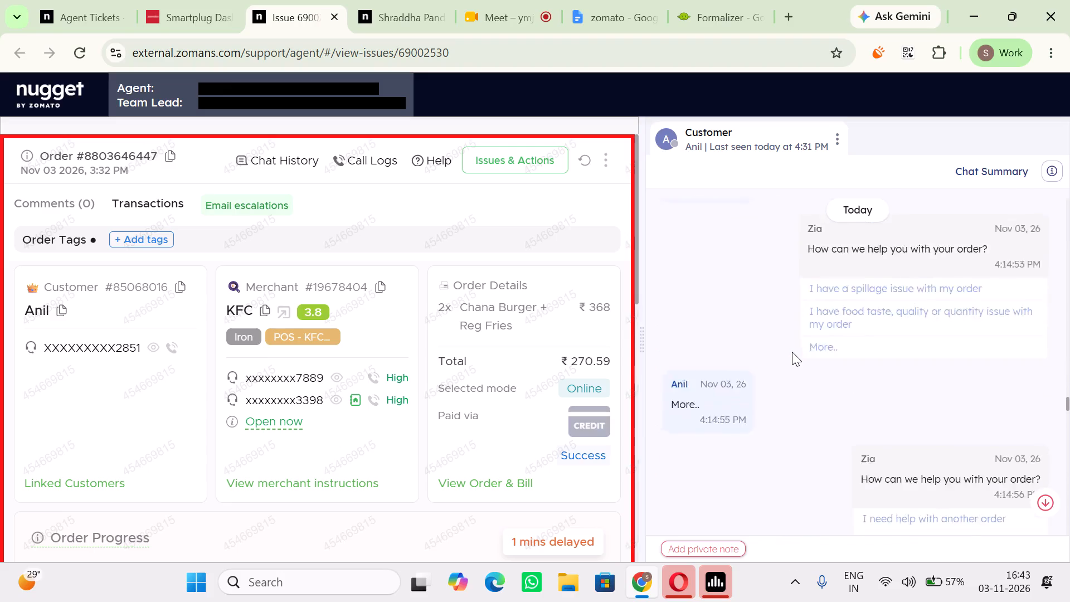
pyautogui.scroll(11, 792, 352)
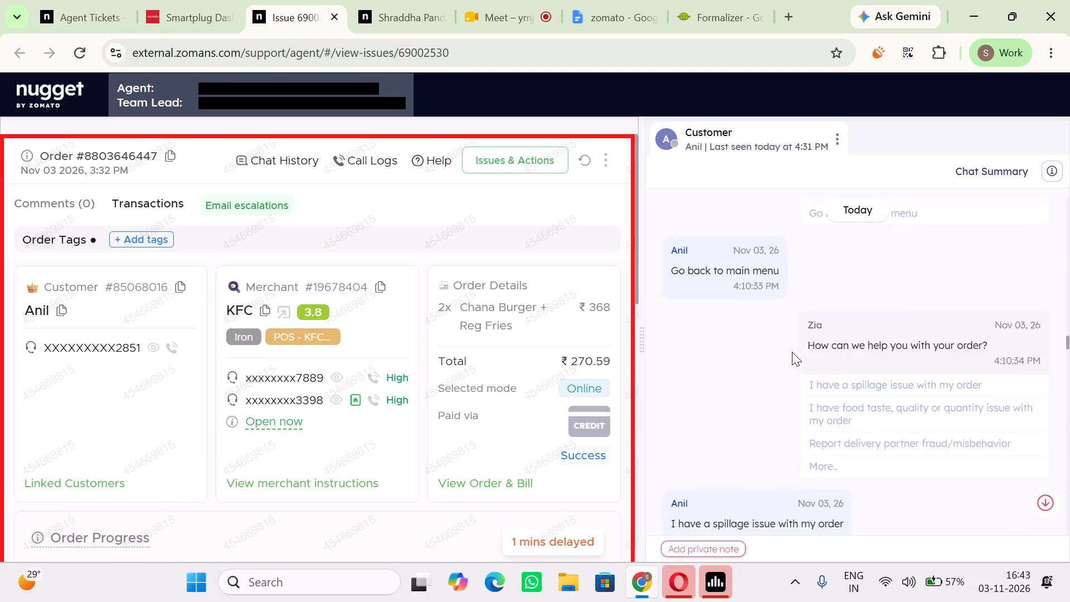
pyautogui.scroll(10, 792, 352)
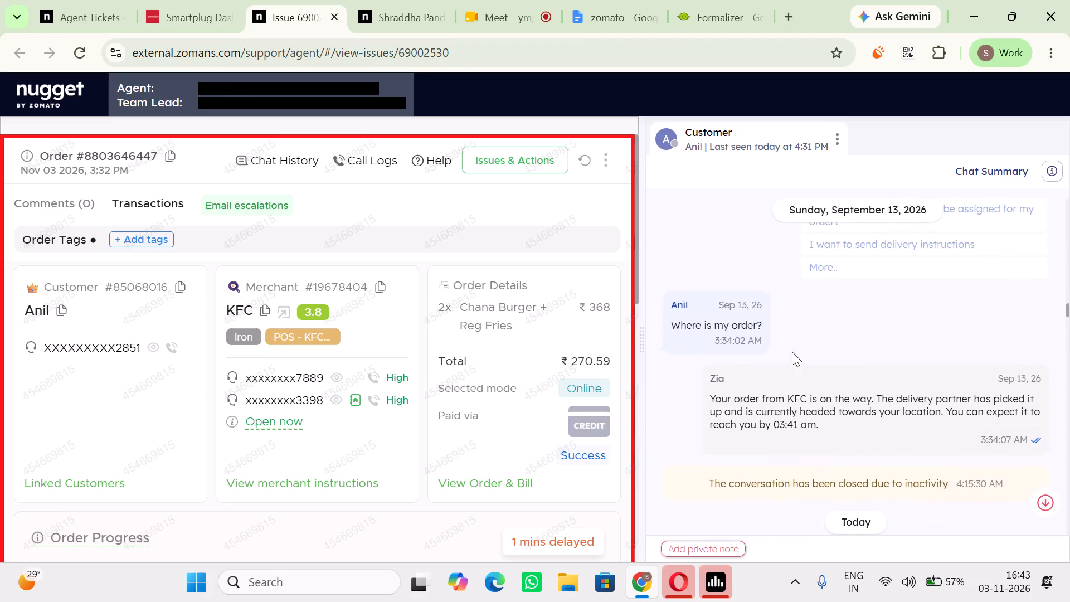
pyautogui.scroll(4, 792, 352)
pyautogui.scroll(-1, 792, 352)
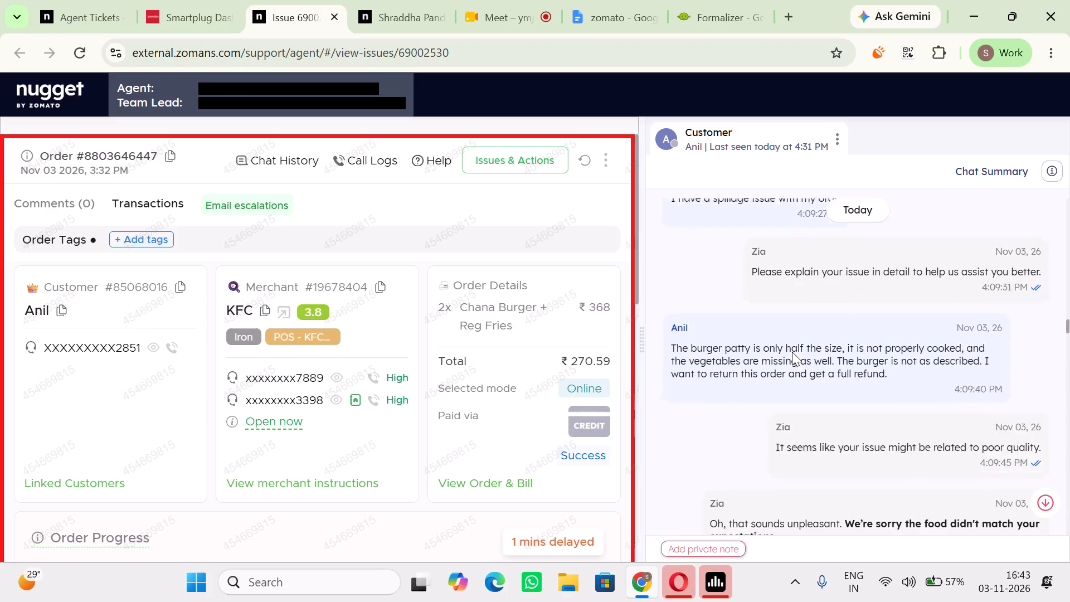
pyautogui.scroll(-1, 792, 352)
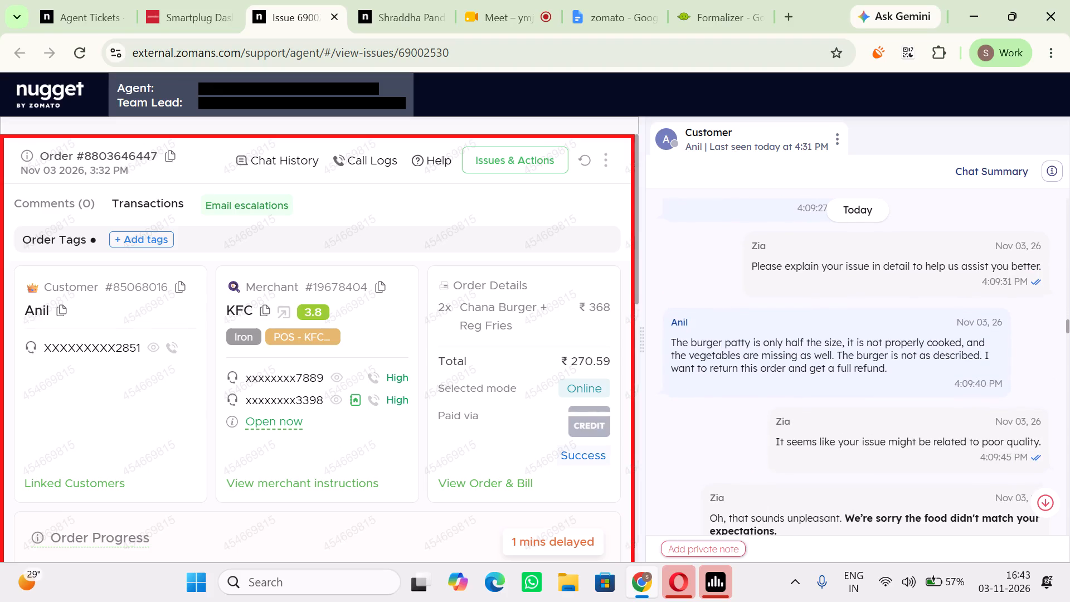
# Read back through the September 13 chat about the refund status and cancelled order, to its 02:52 AM session start.
pyautogui.scroll(4, 741, 358)
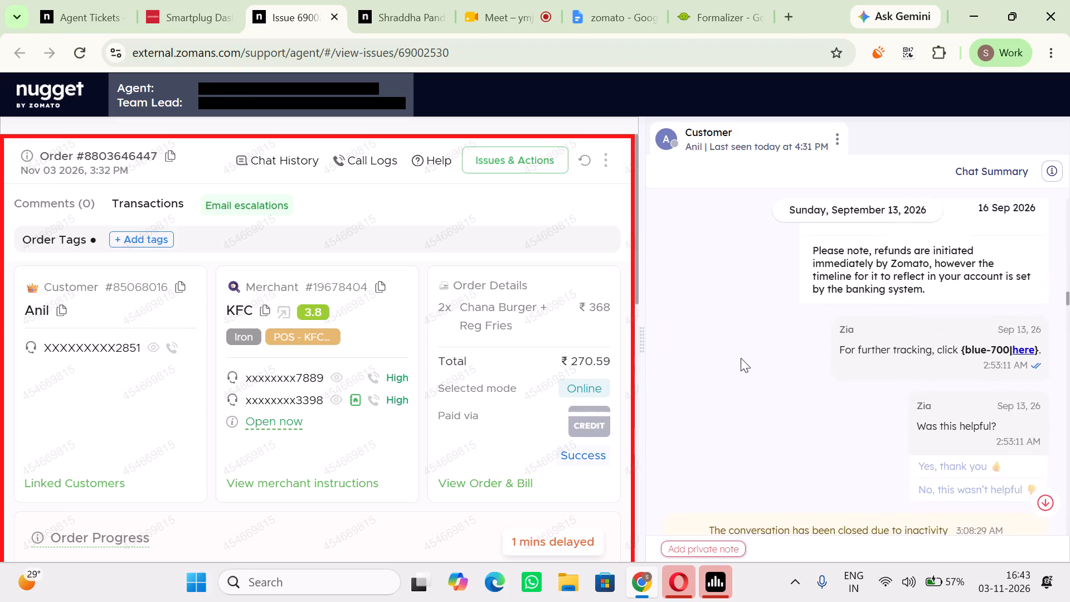
pyautogui.scroll(6, 741, 358)
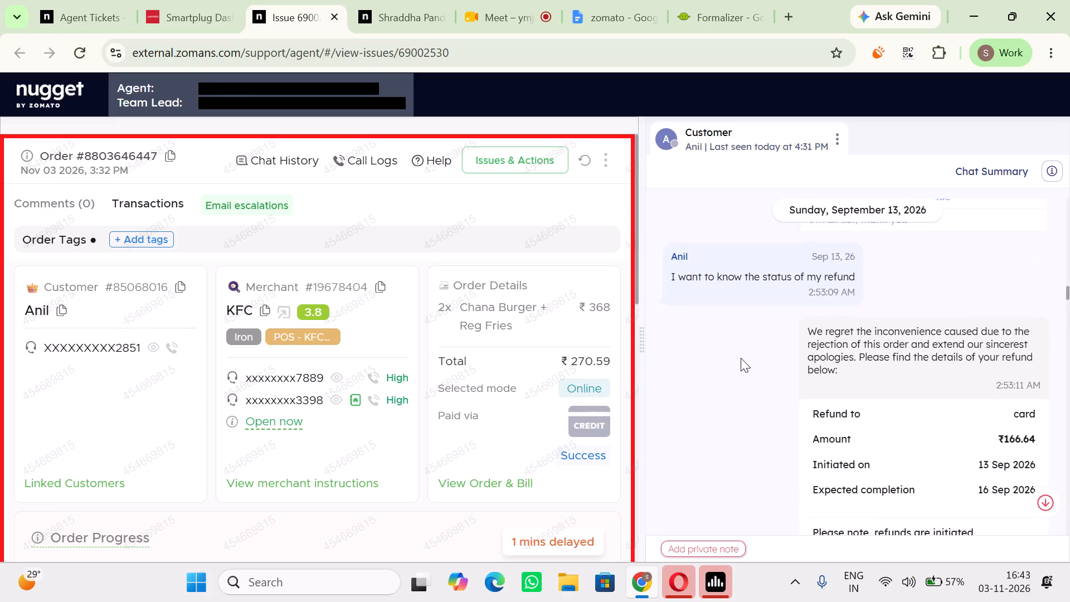
pyautogui.scroll(6, 741, 358)
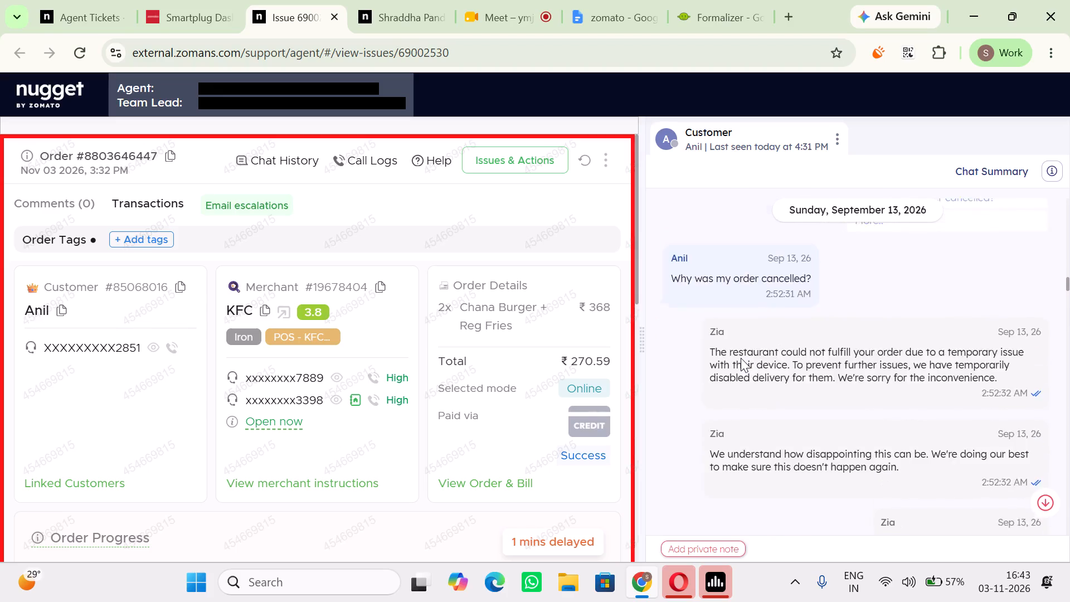
pyautogui.scroll(3, 741, 358)
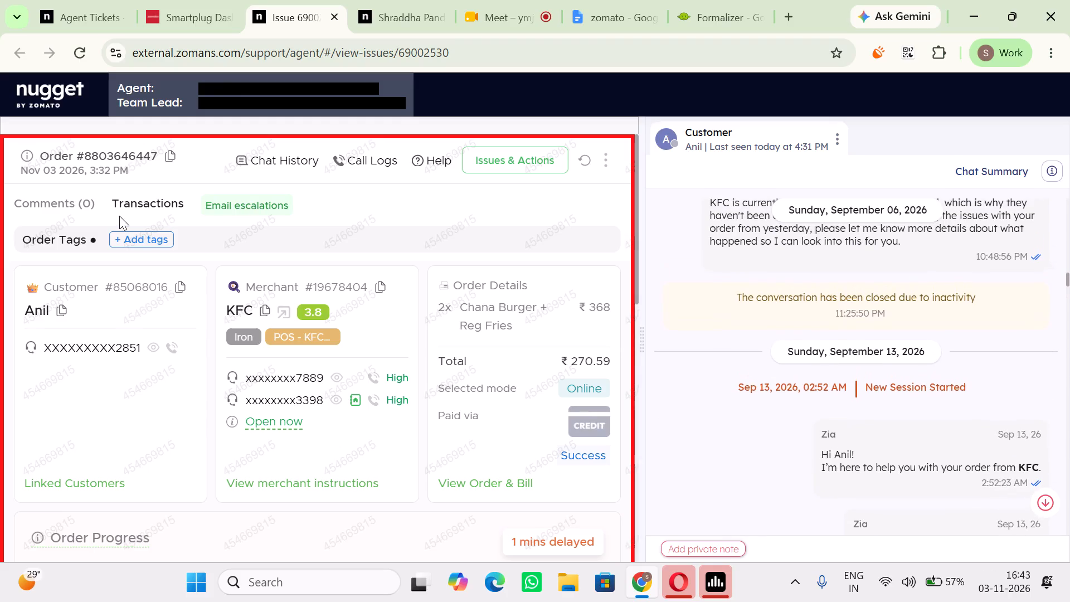
# Review the payment and refund details in the order's transactions, and close them.
pyautogui.click(145, 199)
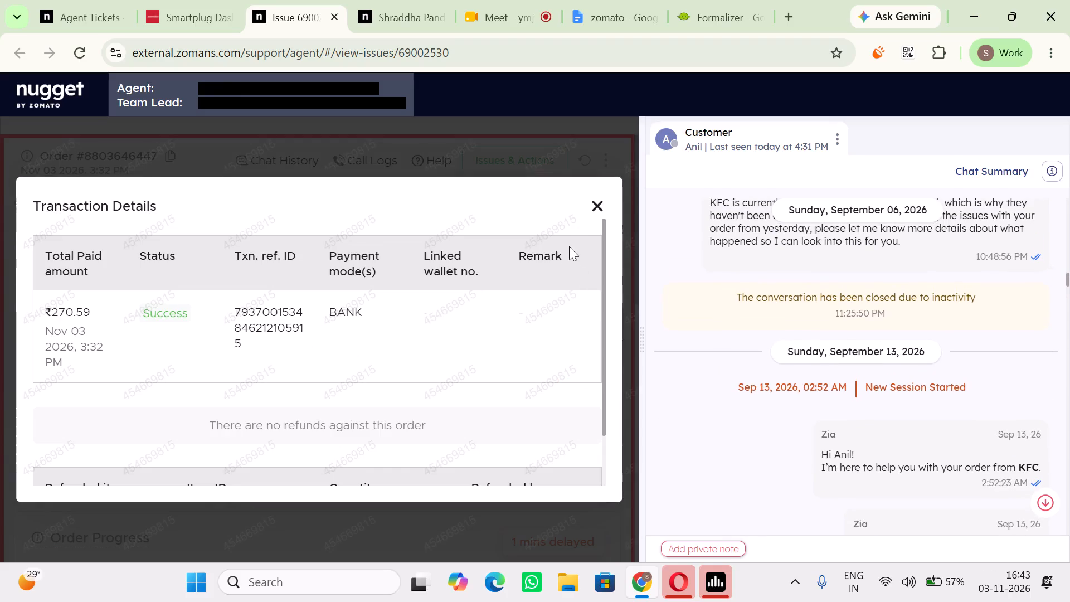
pyautogui.click(600, 200)
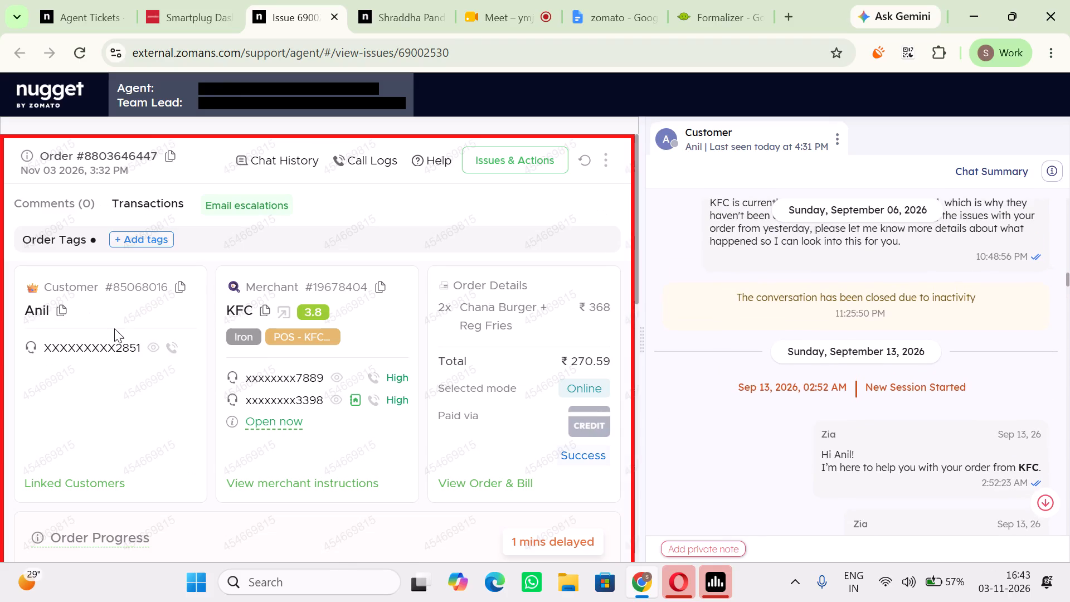
# Start a callback call to the customer on their registered phone number and confirm placing it anyway.
pyautogui.click(162, 345)
pyautogui.click(169, 347)
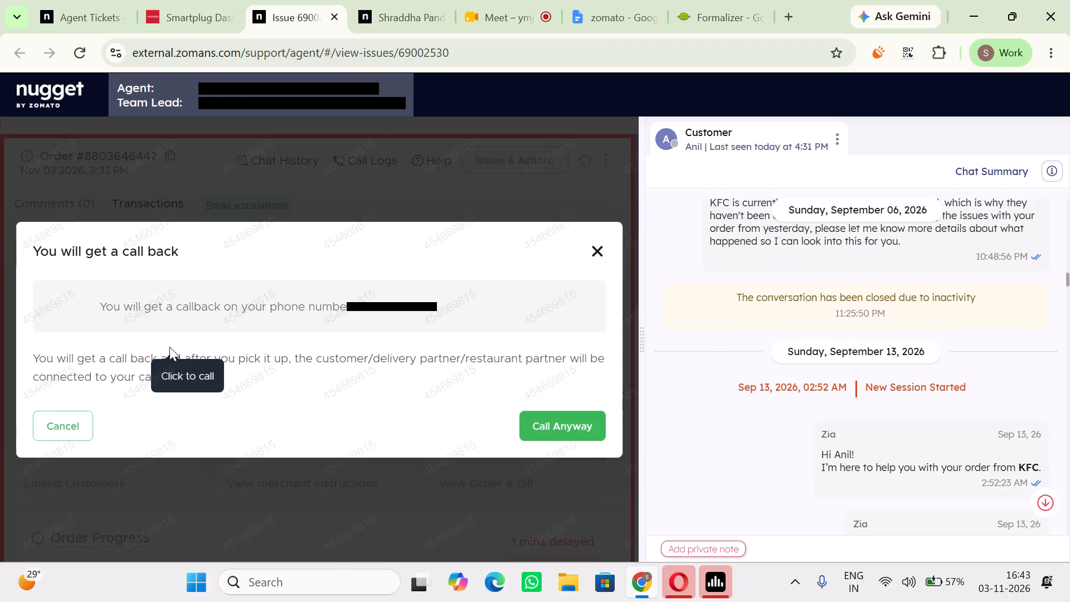
pyautogui.click(575, 444)
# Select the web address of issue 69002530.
pyautogui.click(514, 54)
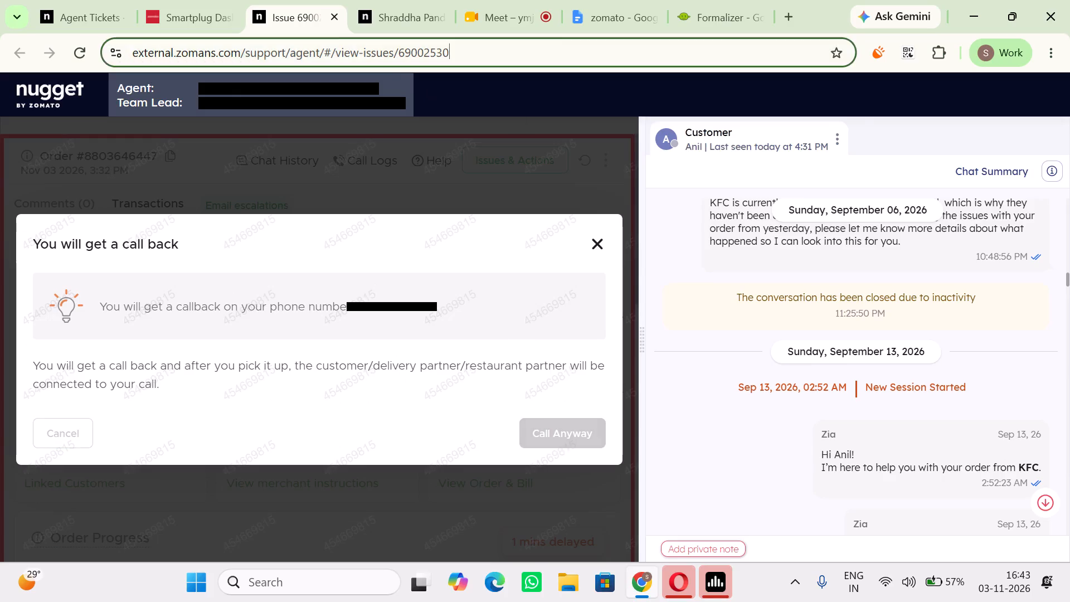
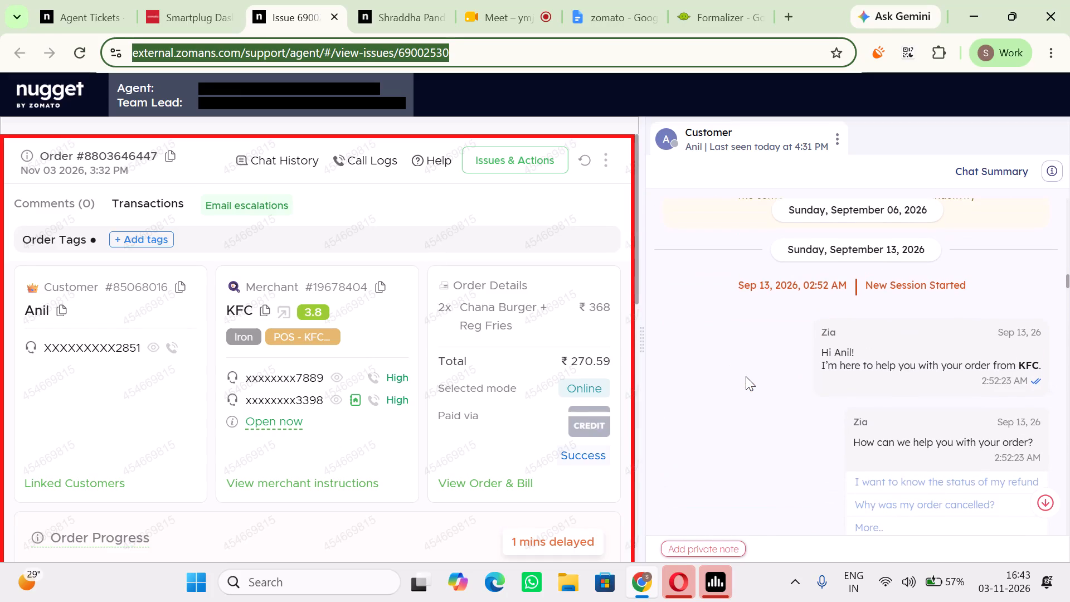
# Read through the customer's chat from the September 13 session to the end of today's KFC order conversation.
pyautogui.scroll(-2, 746, 376)
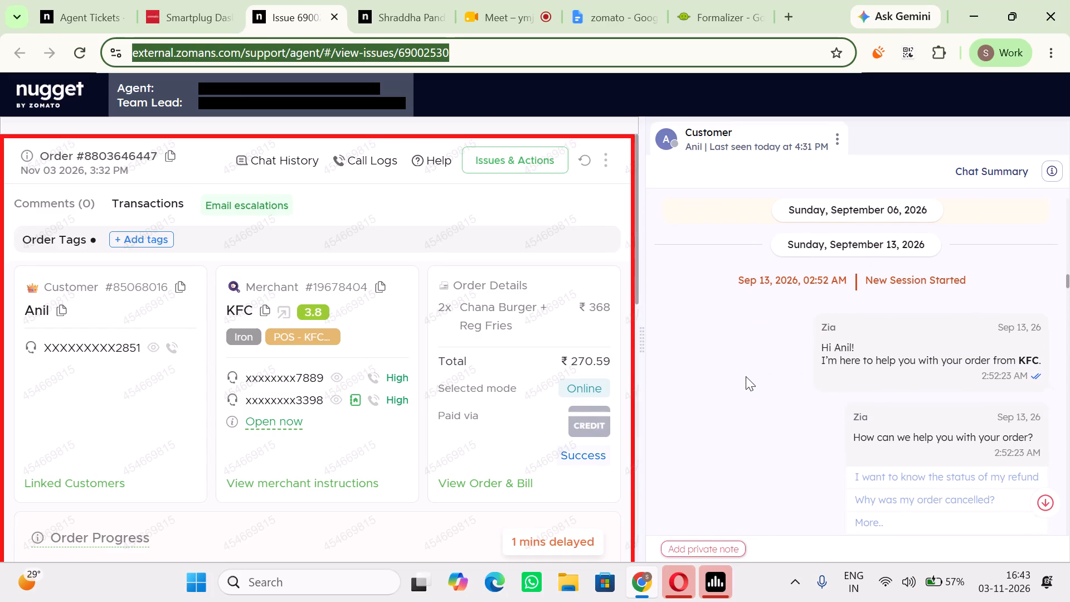
pyautogui.scroll(-1, 746, 376)
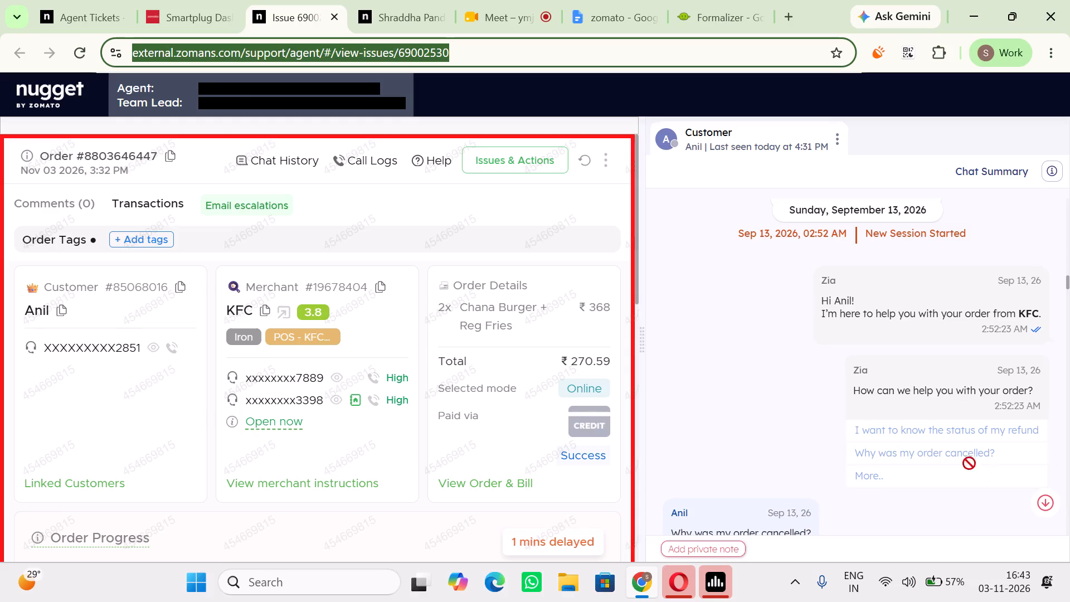
pyautogui.scroll(-18, 923, 482)
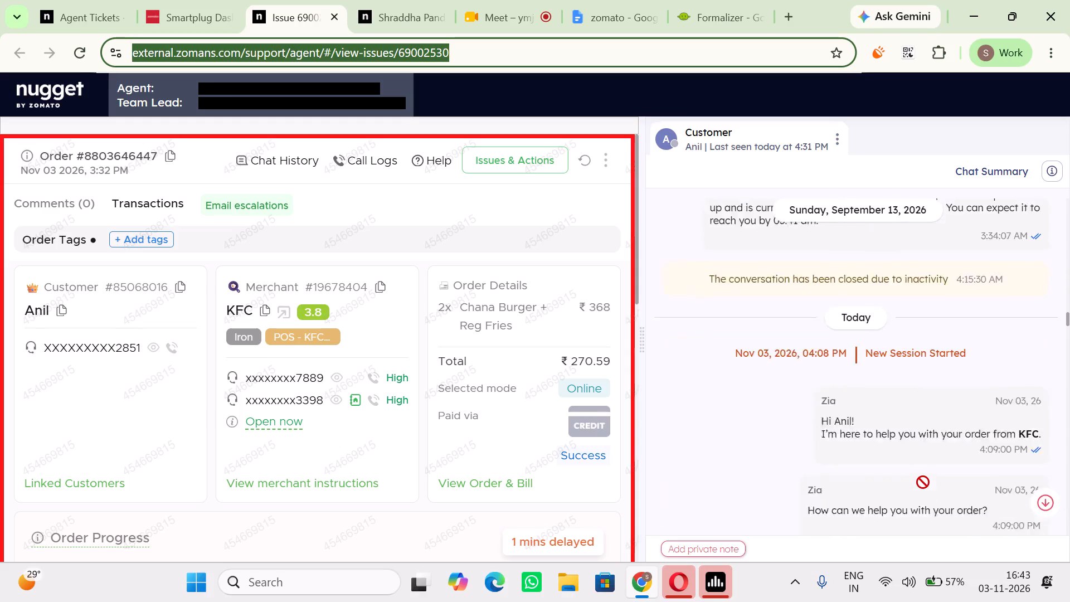
pyautogui.scroll(-17, 923, 482)
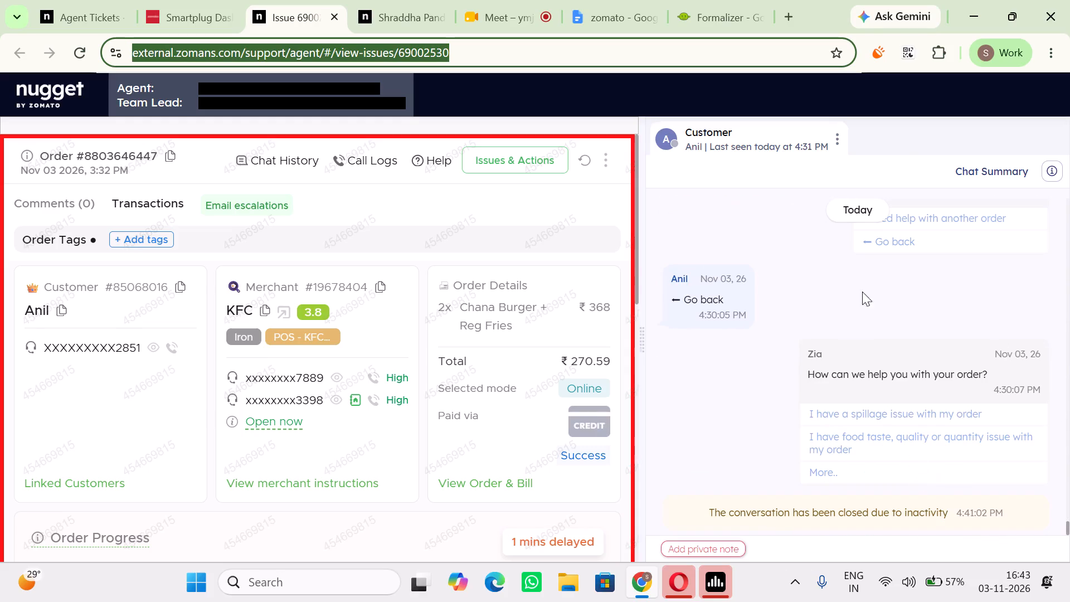
pyautogui.scroll(4, 850, 261)
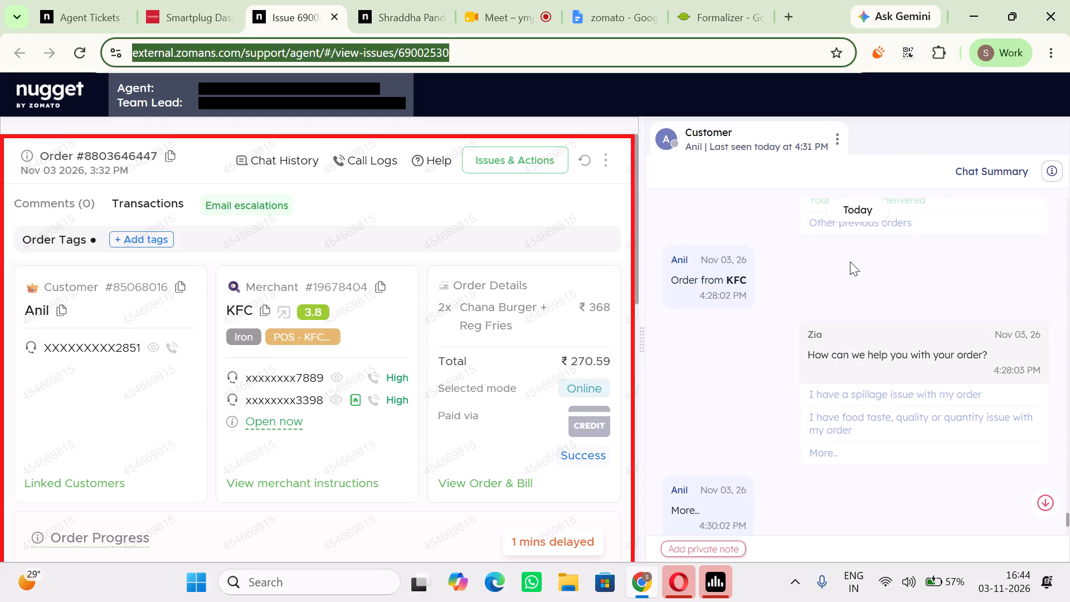
pyautogui.scroll(3, 850, 261)
pyautogui.scroll(1, 823, 318)
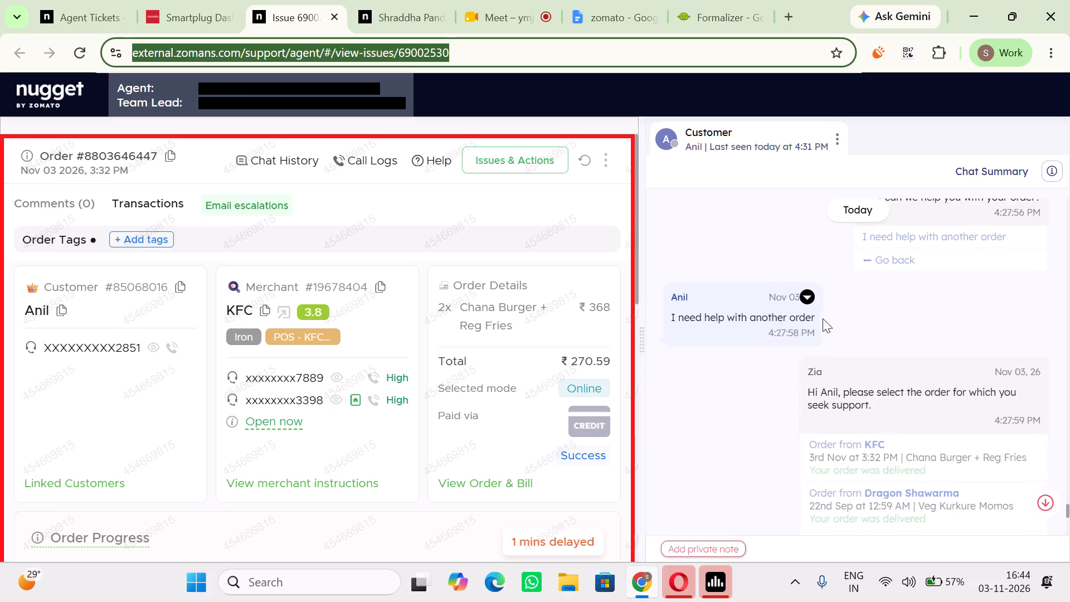
pyautogui.scroll(4, 823, 318)
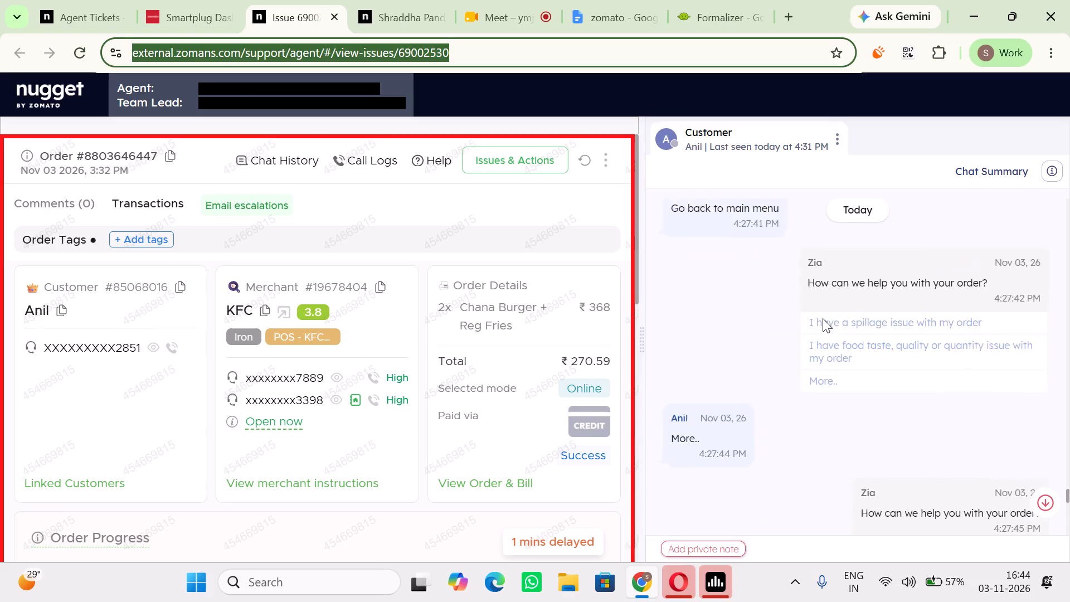
pyautogui.scroll(2, 823, 318)
pyautogui.scroll(-1, 844, 449)
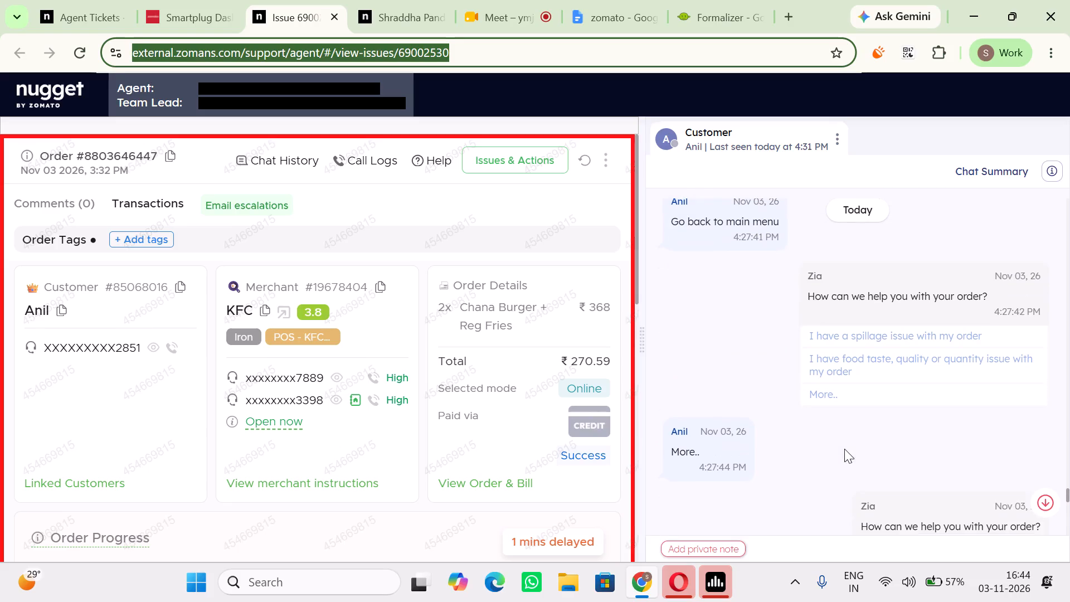
pyautogui.scroll(-7, 752, 410)
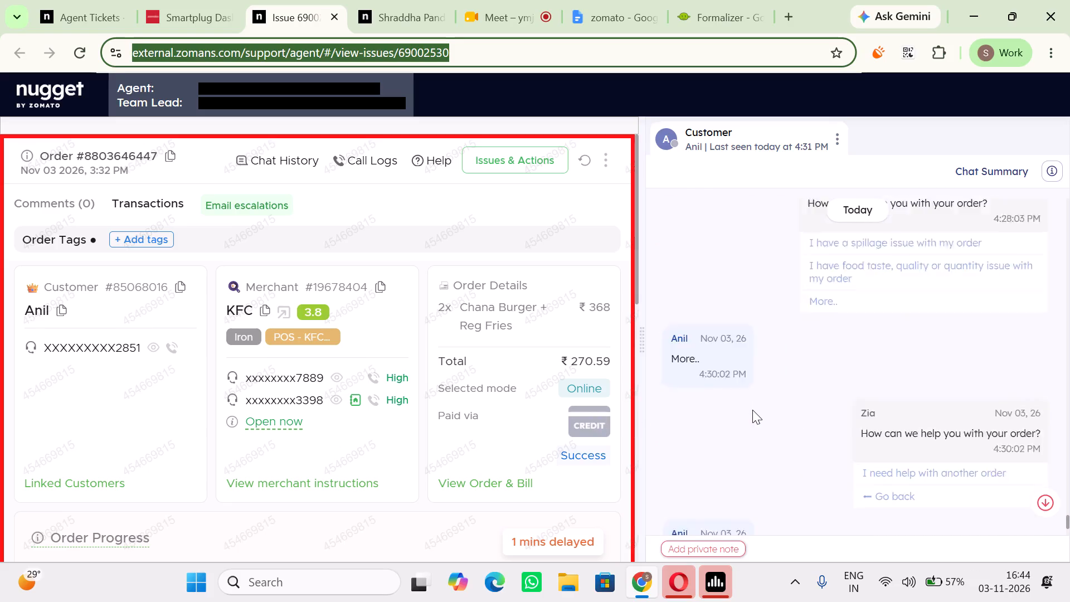
pyautogui.scroll(-7, 752, 410)
# Examine the burger photo the customer shared in today's chat at 4:26 PM, and close its preview.
pyautogui.scroll(5, 752, 410)
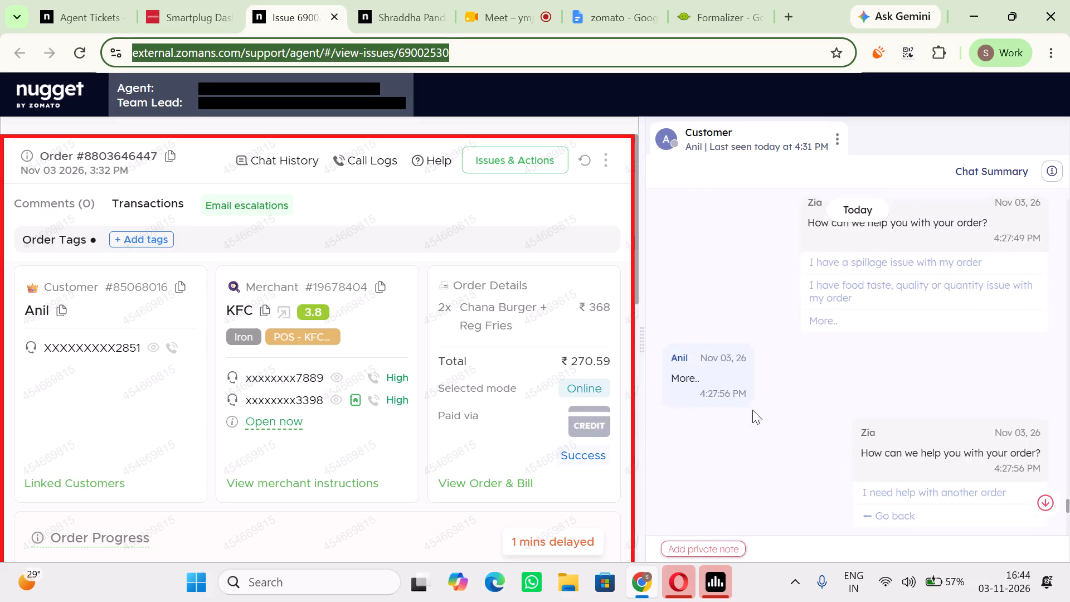
pyautogui.scroll(8, 752, 410)
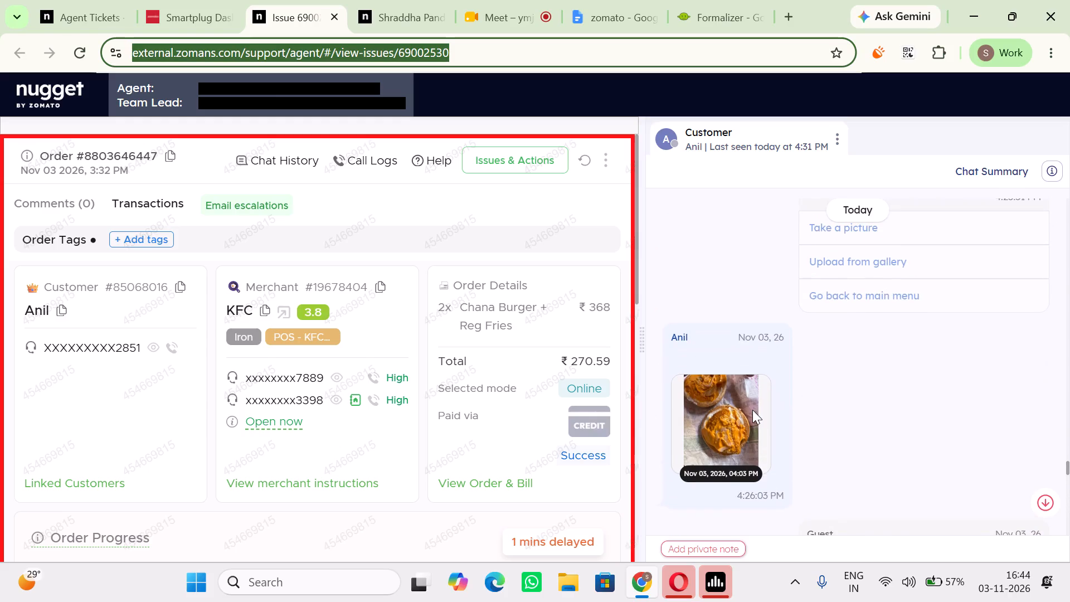
pyautogui.click(742, 414)
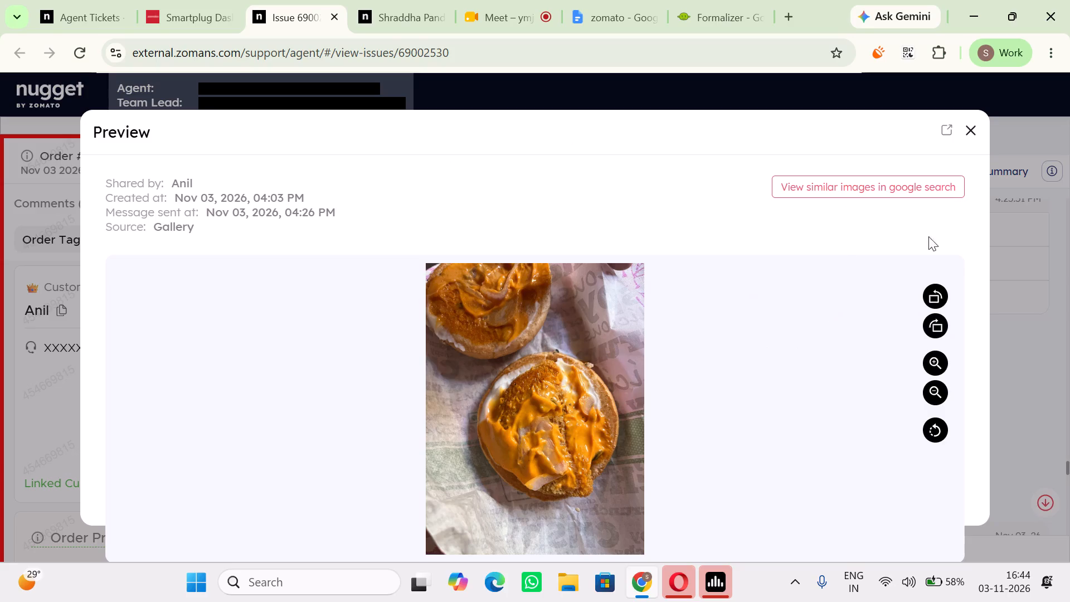
pyautogui.click(976, 133)
# Read the rest of today's chat after the shared photo, through the order selection messages.
pyautogui.scroll(-3, 888, 370)
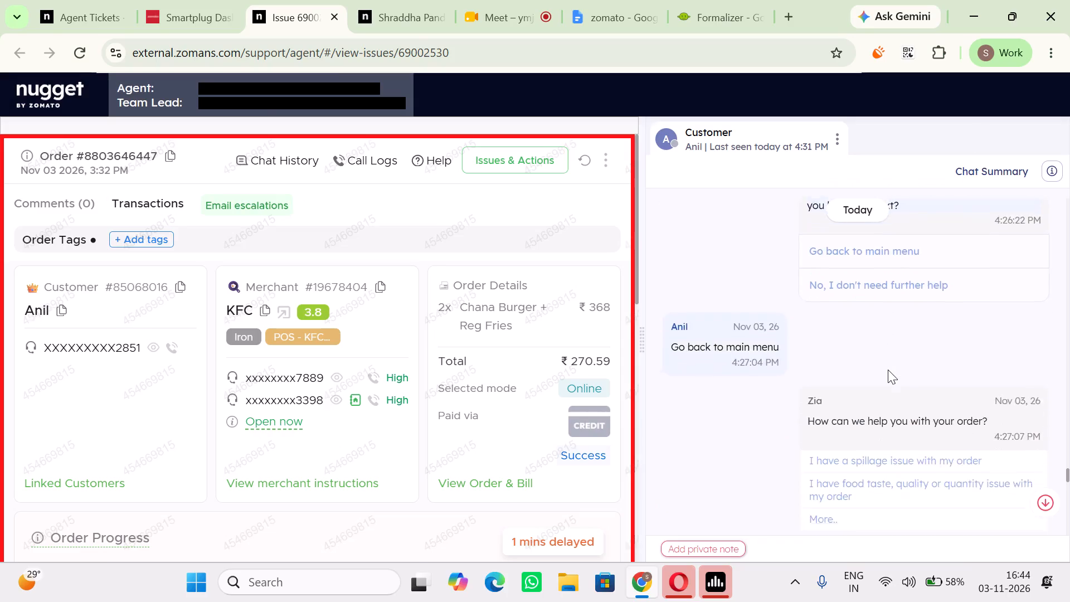
pyautogui.scroll(-10, 888, 370)
pyautogui.scroll(6, 888, 370)
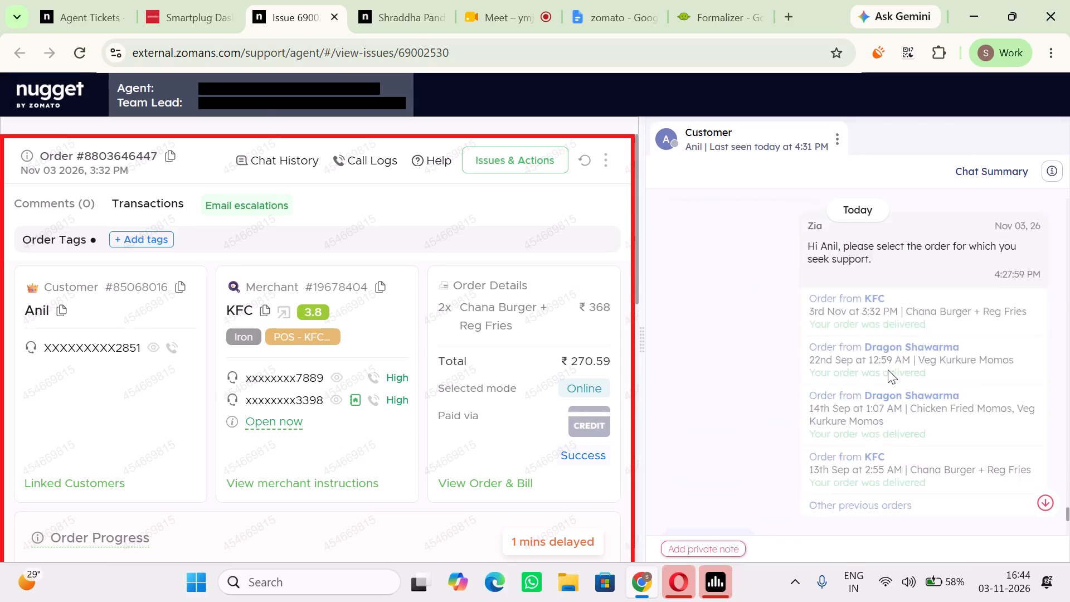
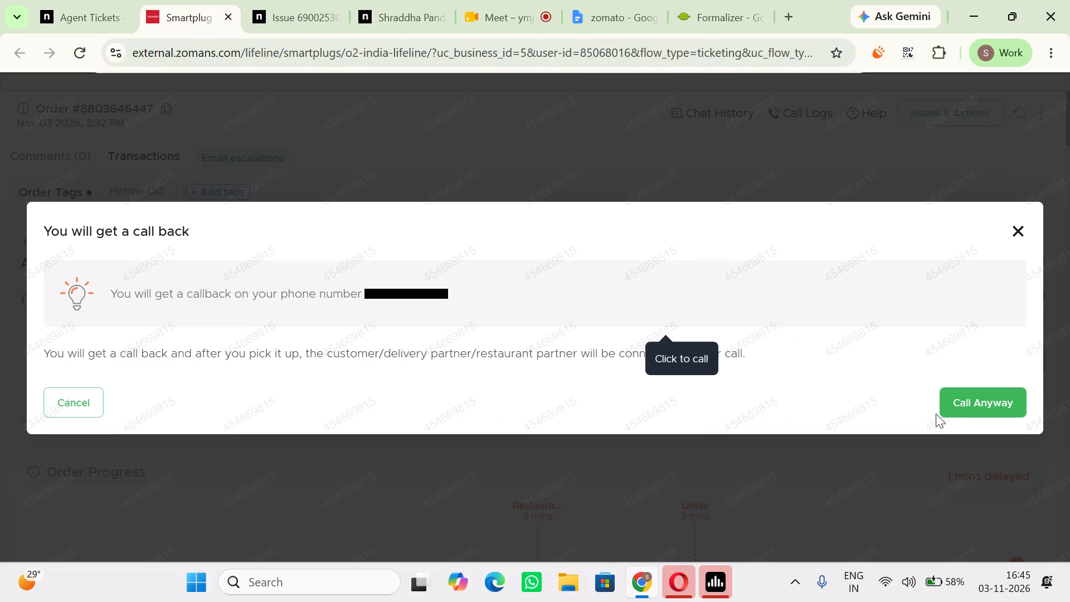
# Place the callback call to the KFC restaurant's first listed contact number for today's 3:32 PM order.
pyautogui.click(975, 406)
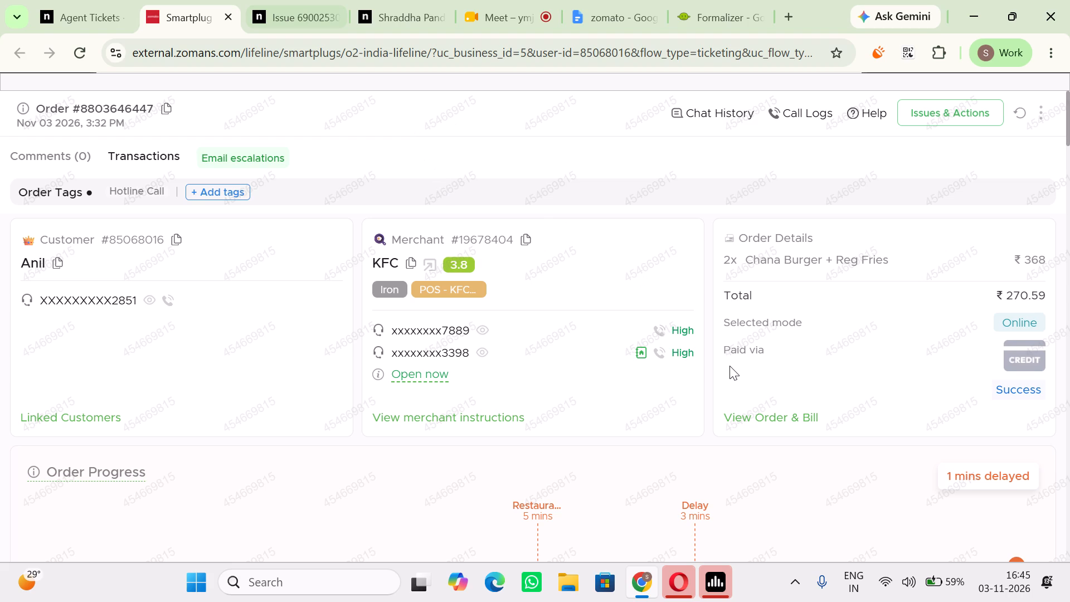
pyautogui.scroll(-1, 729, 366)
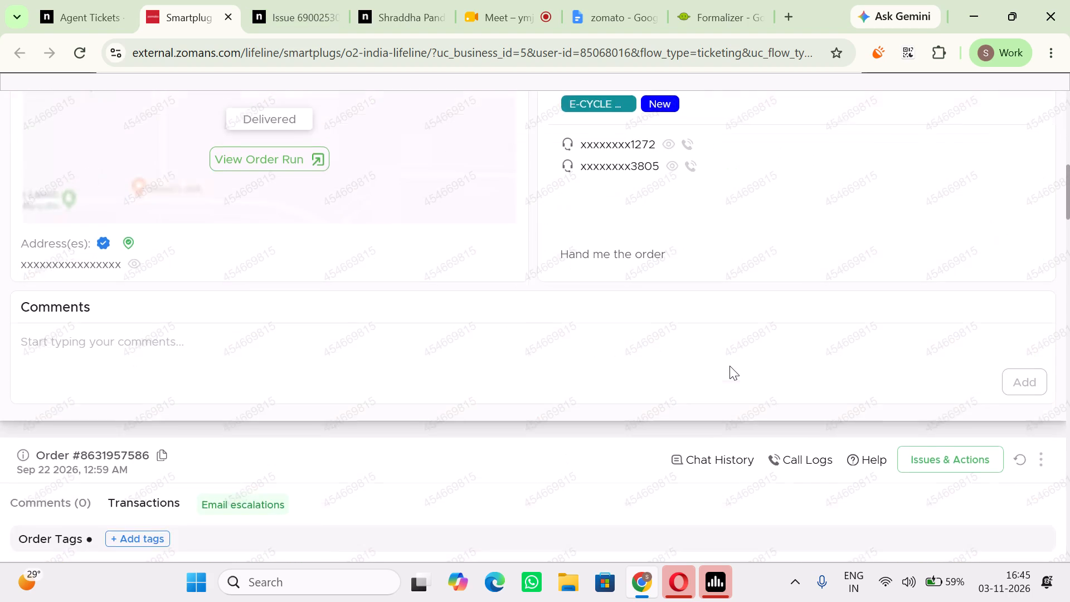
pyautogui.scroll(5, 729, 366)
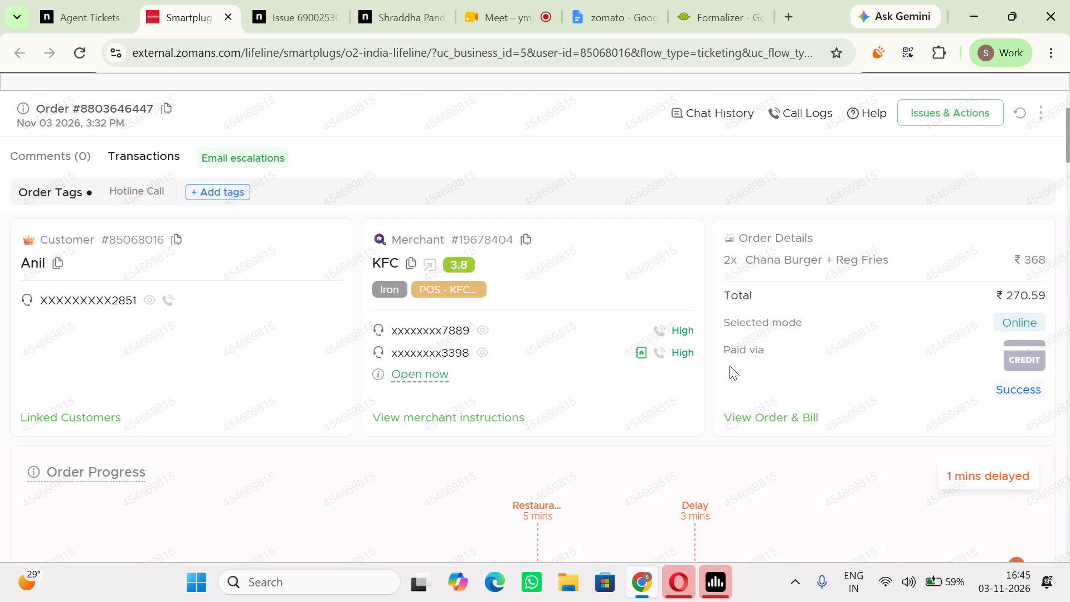
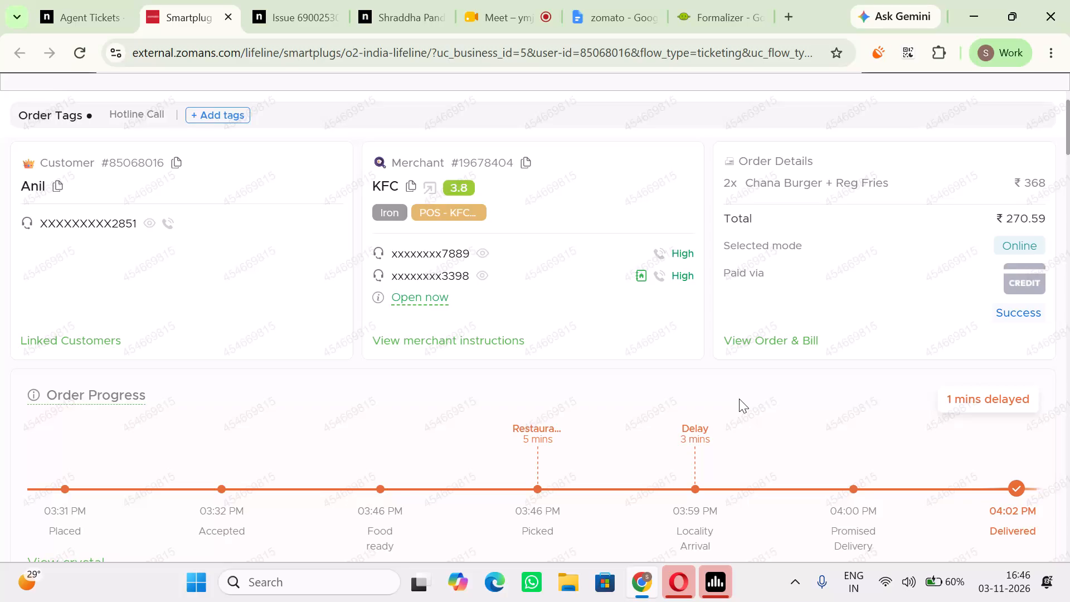
# Review the call history of the KFC order placed at 3:32 PM, and close it.
pyautogui.scroll(8, 733, 143)
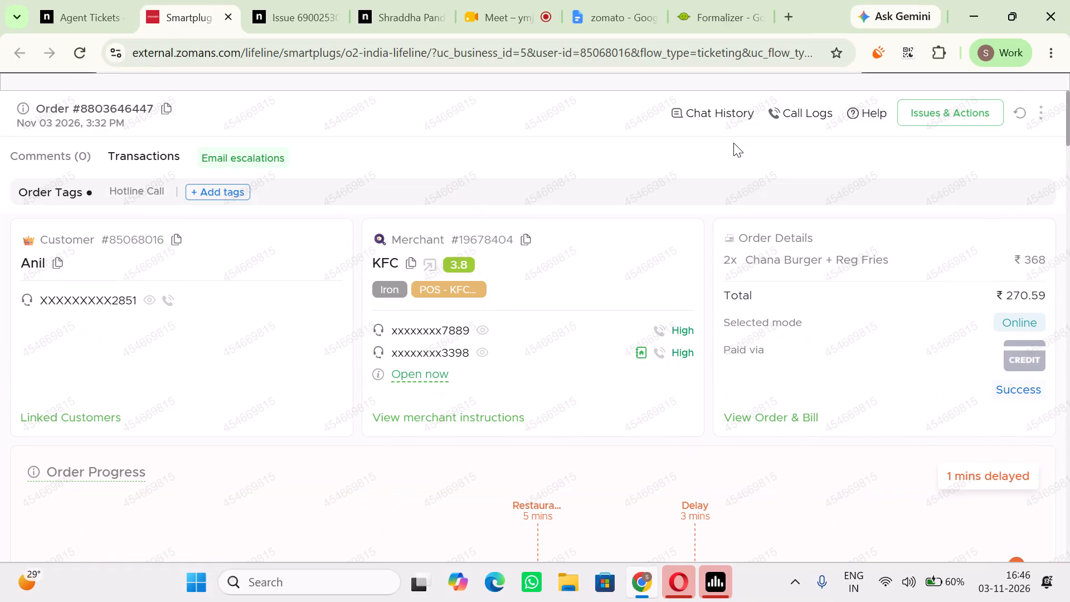
pyautogui.click(792, 116)
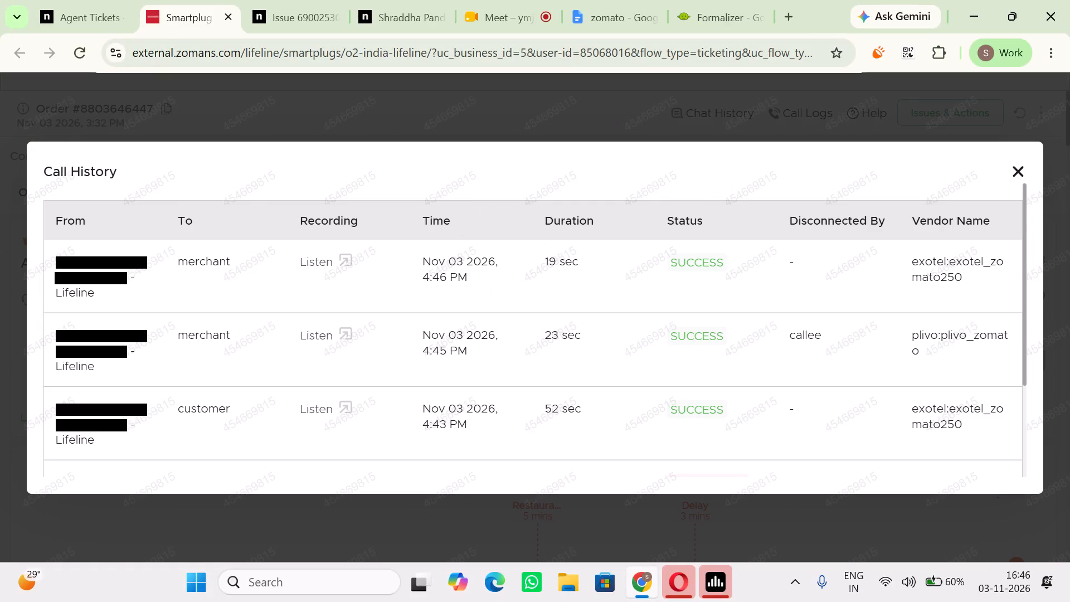
pyautogui.scroll(1, 455, 327)
pyautogui.click(1020, 166)
# Place another callback call to the KFC restaurant's first listed contact number.
pyautogui.scroll(3, 552, 373)
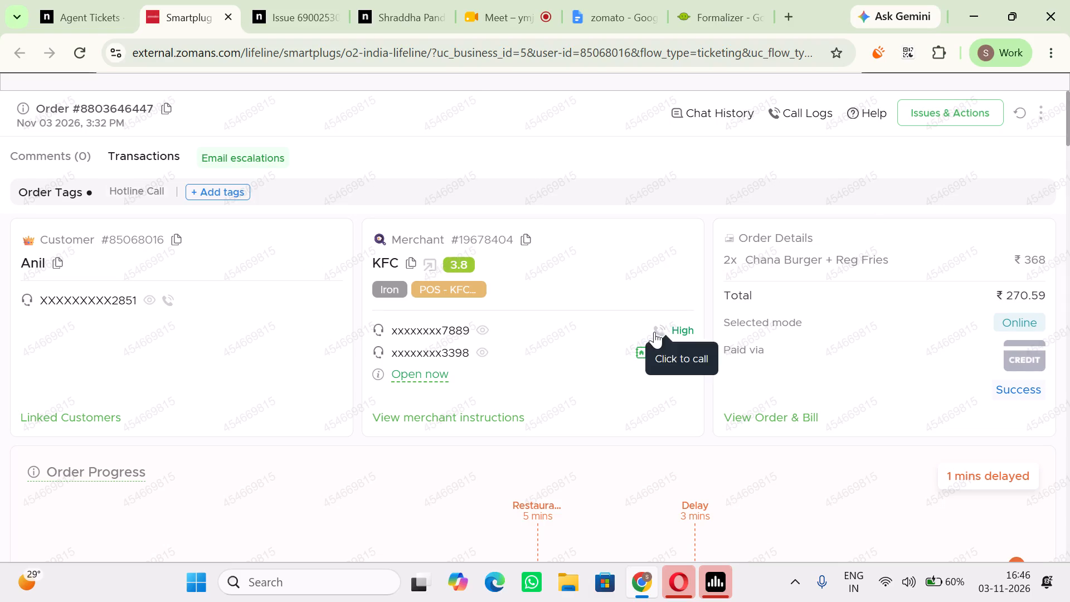
pyautogui.click(653, 326)
pyautogui.click(658, 328)
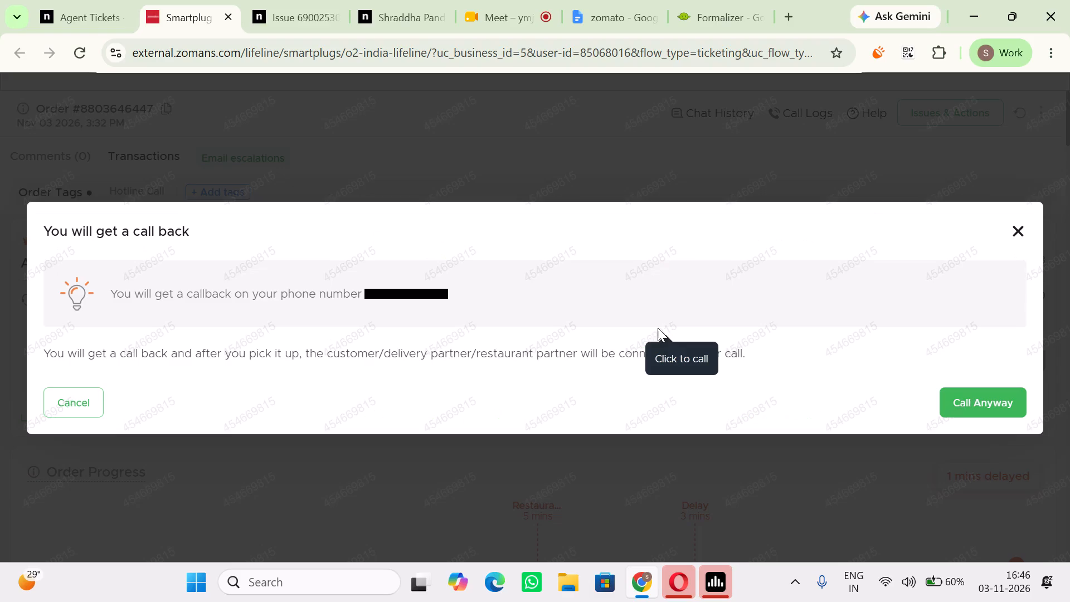
pyautogui.doubleClick(949, 408)
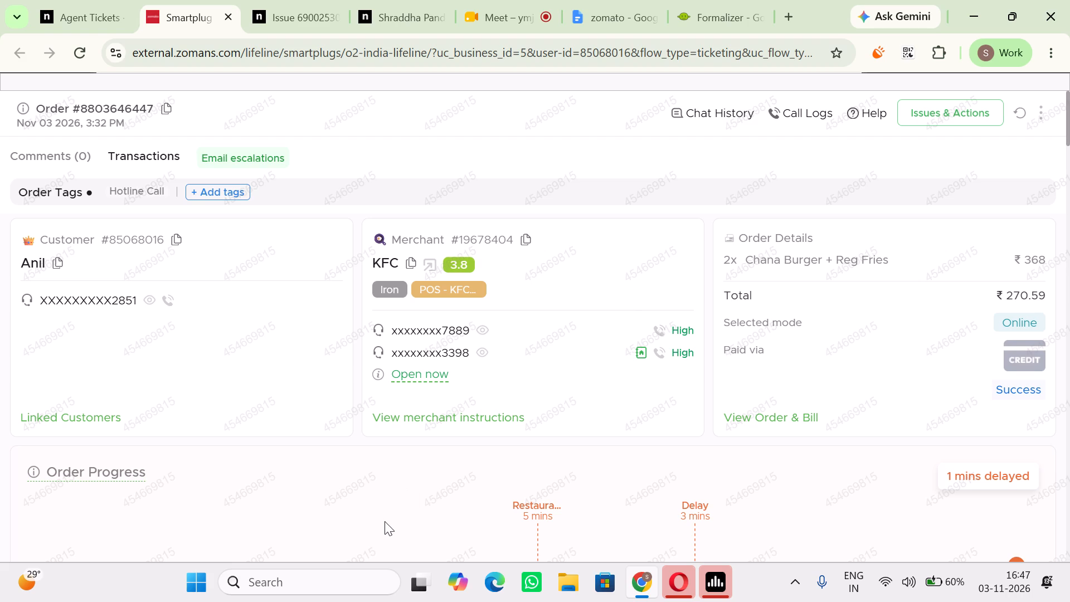
# Find the Kuro app on the computer and launch it.
pyautogui.click(336, 592)
pyautogui.press('k')
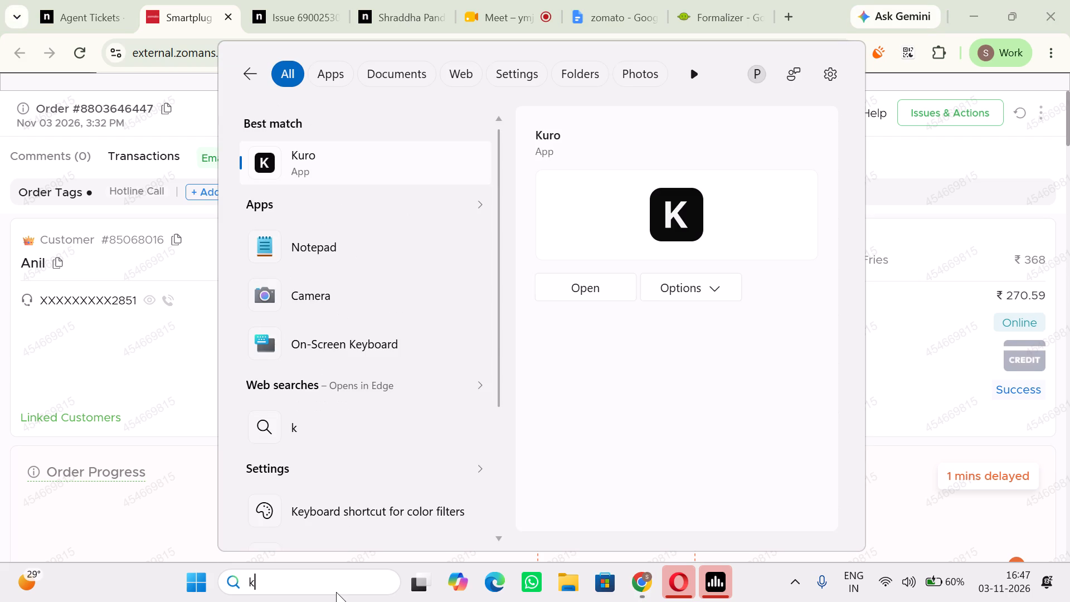
pyautogui.click(598, 279)
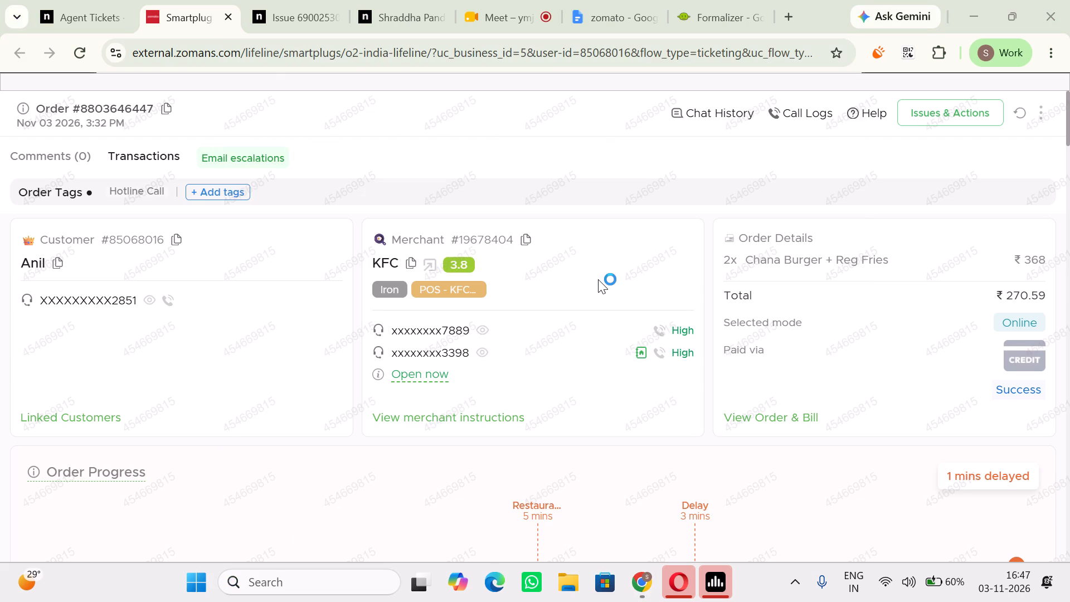
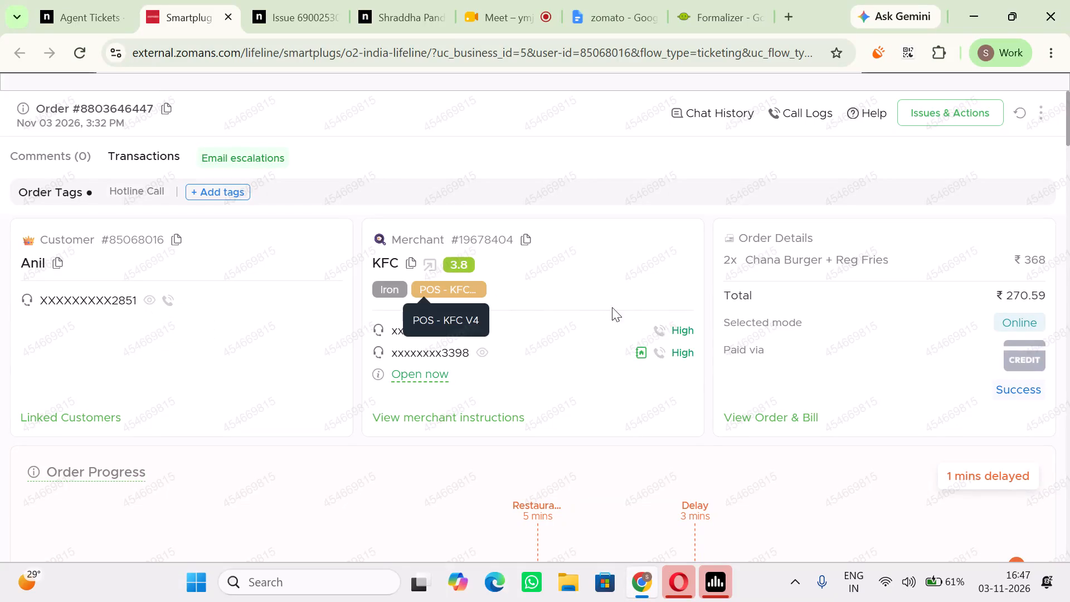
# Place a callback call to the KFC restaurant's second listed contact number.
pyautogui.click(659, 352)
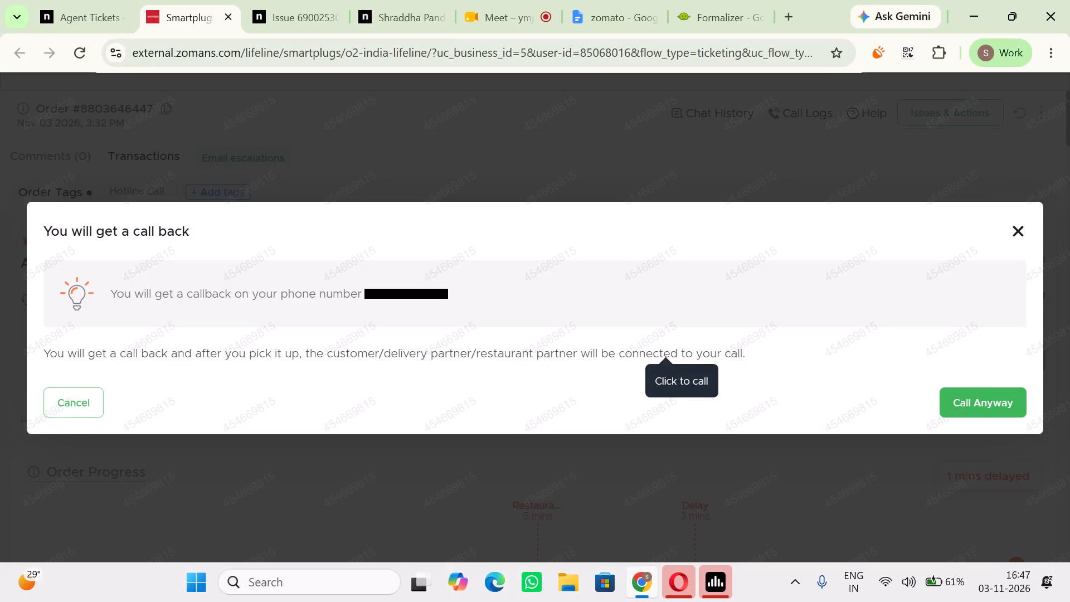
pyautogui.click(966, 395)
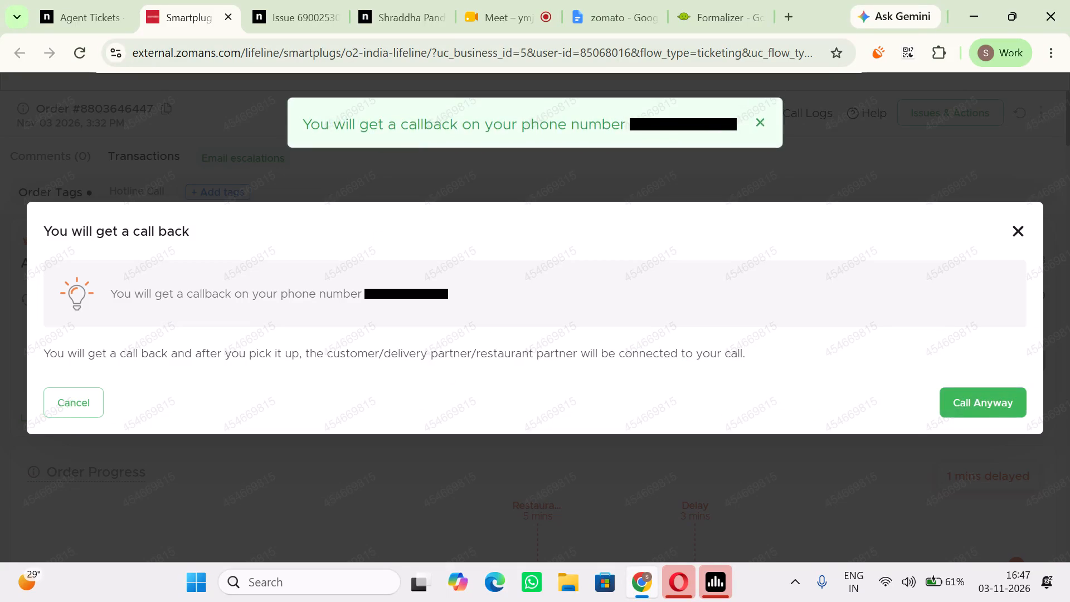
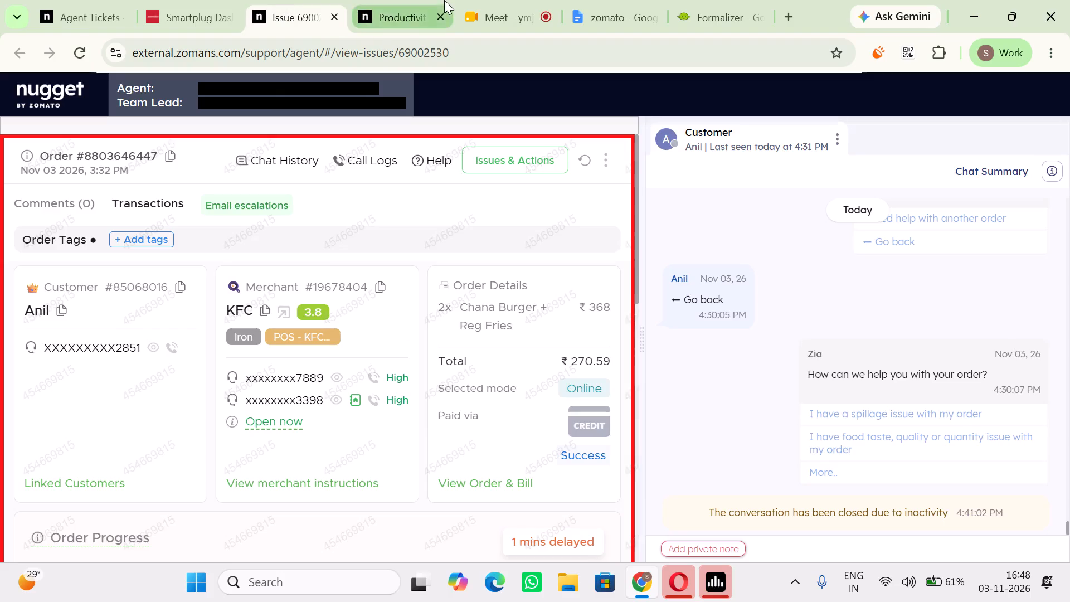
# Examine today's productivity hours and the half-hourly online and break time trends, including the 16:00 interval.
pyautogui.scroll(-1, 381, 394)
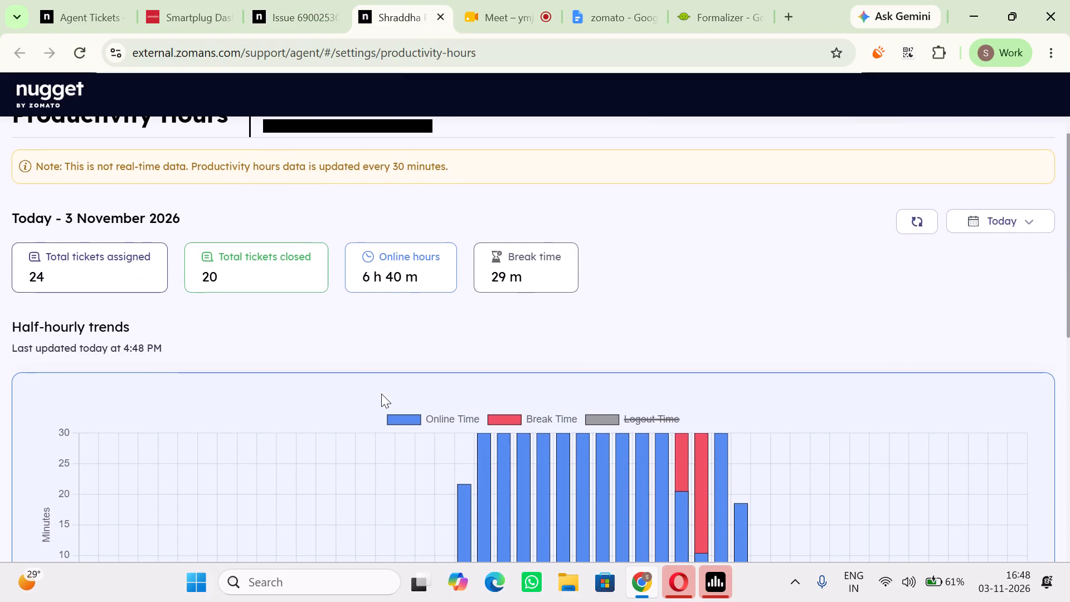
pyautogui.scroll(-1, 381, 394)
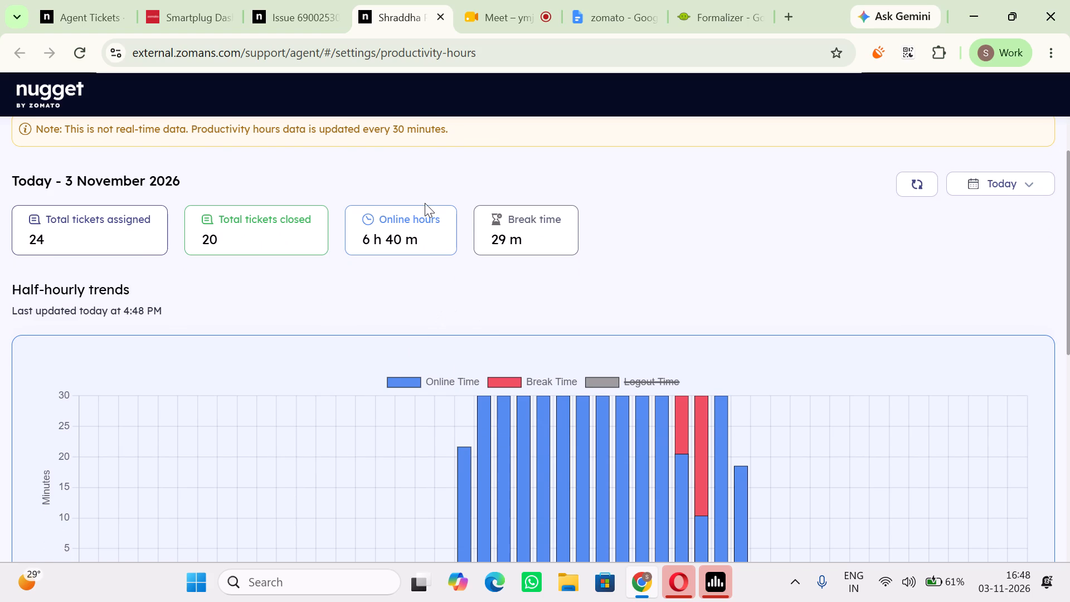
pyautogui.tripleClick(724, 426)
pyautogui.tripleClick(724, 426)
pyautogui.tripleClick(724, 426)
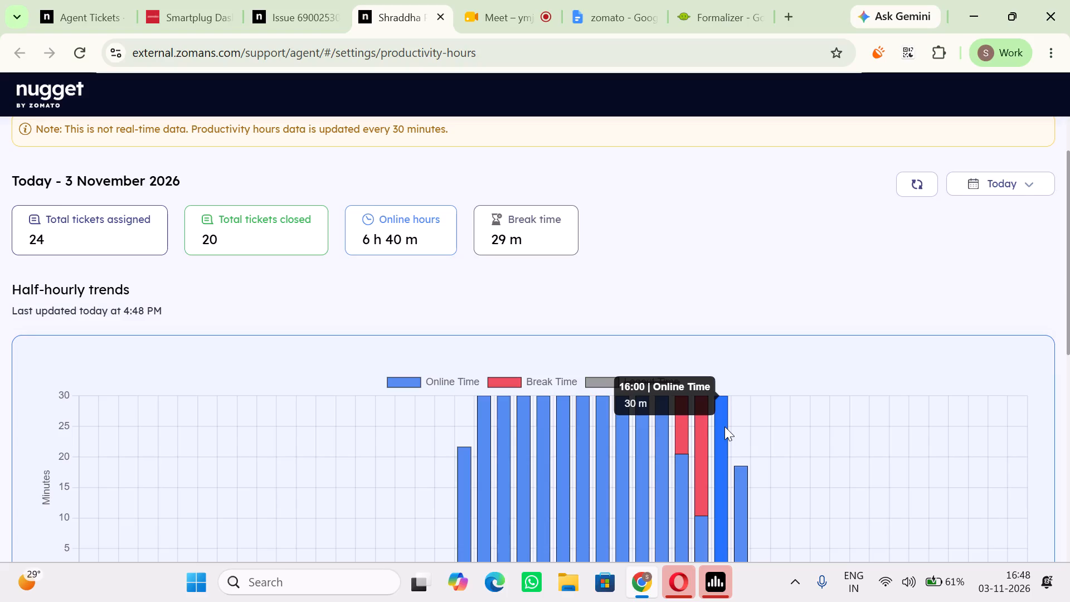
pyautogui.tripleClick(724, 426)
pyautogui.moveTo(724, 426); pyautogui.dragTo(736, 479)
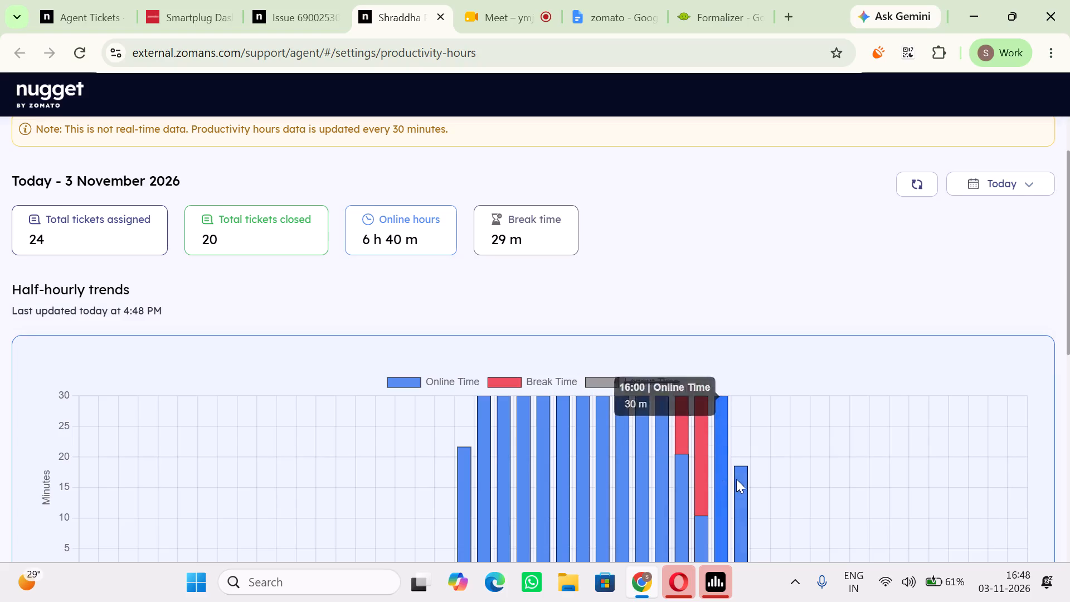
pyautogui.moveTo(736, 479); pyautogui.dragTo(410, 151)
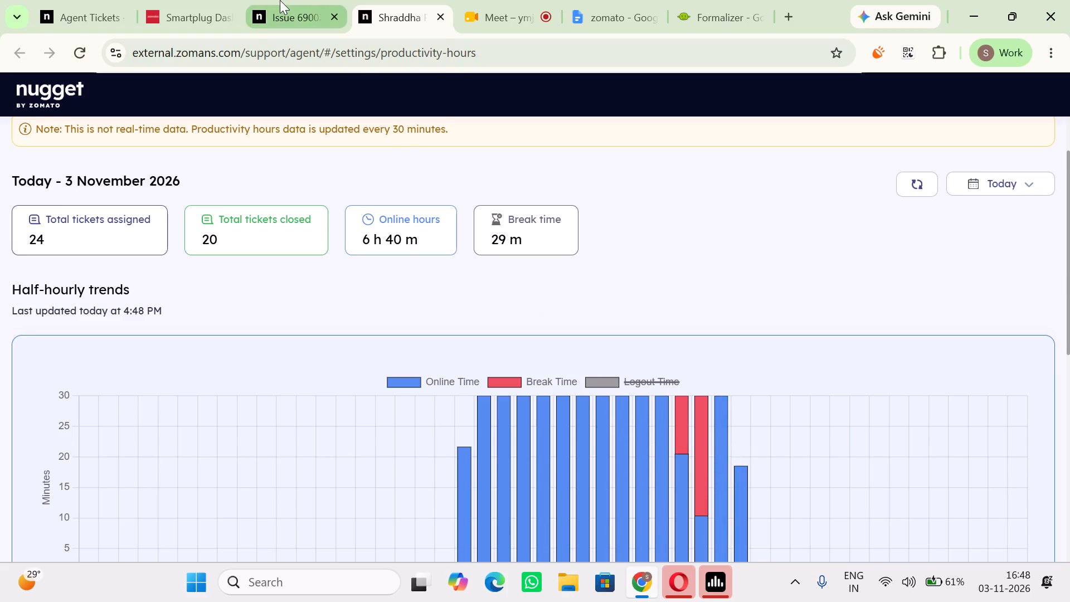
# Place another callback call to the KFC restaurant's second listed contact number from the order's issue page.
pyautogui.click(280, 0)
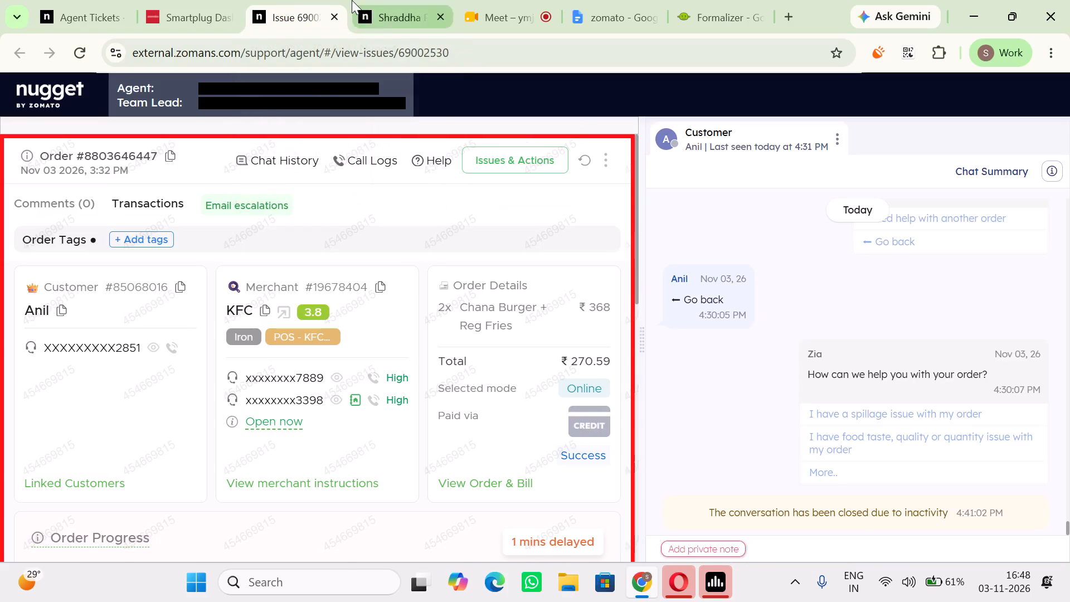
pyautogui.click(352, 0)
pyautogui.click(288, 0)
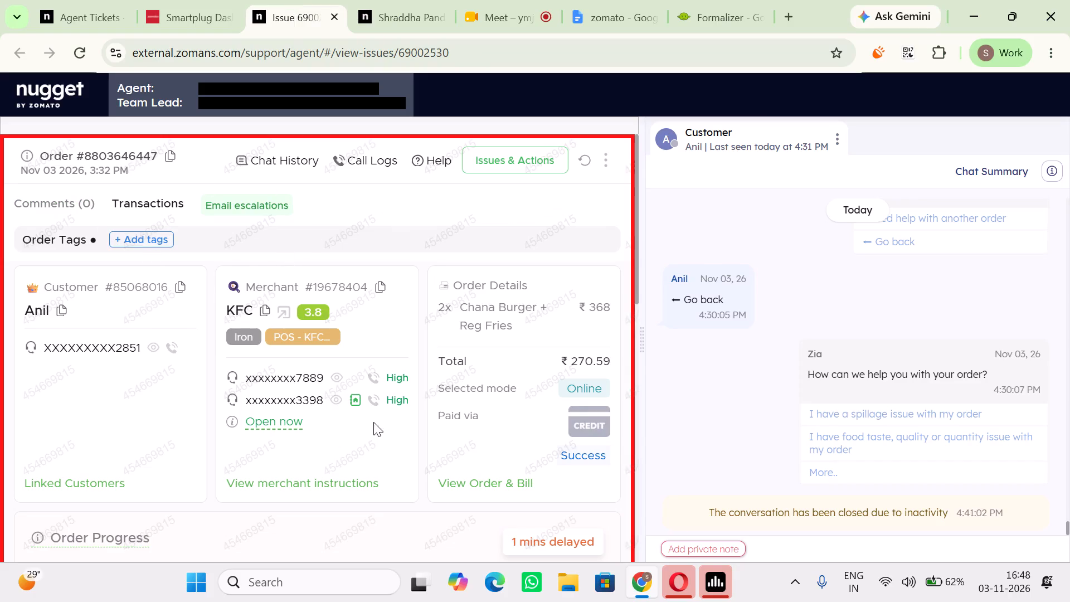
pyautogui.click(368, 396)
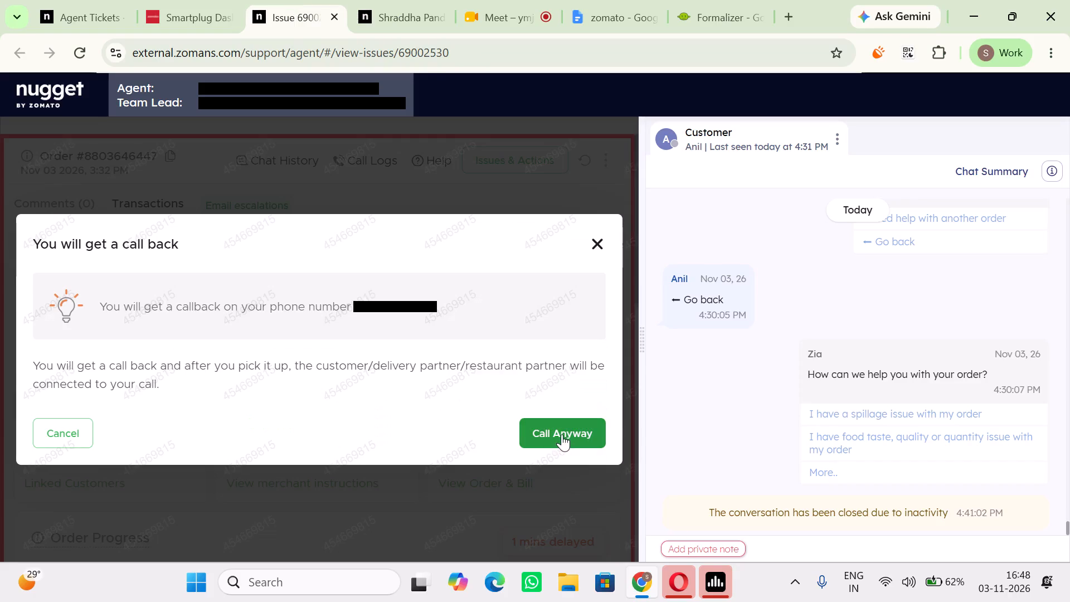
pyautogui.click(562, 434)
# Check the customer's open hotline call request ticket, returning to the KFC order's issue page.
pyautogui.click(23, 0)
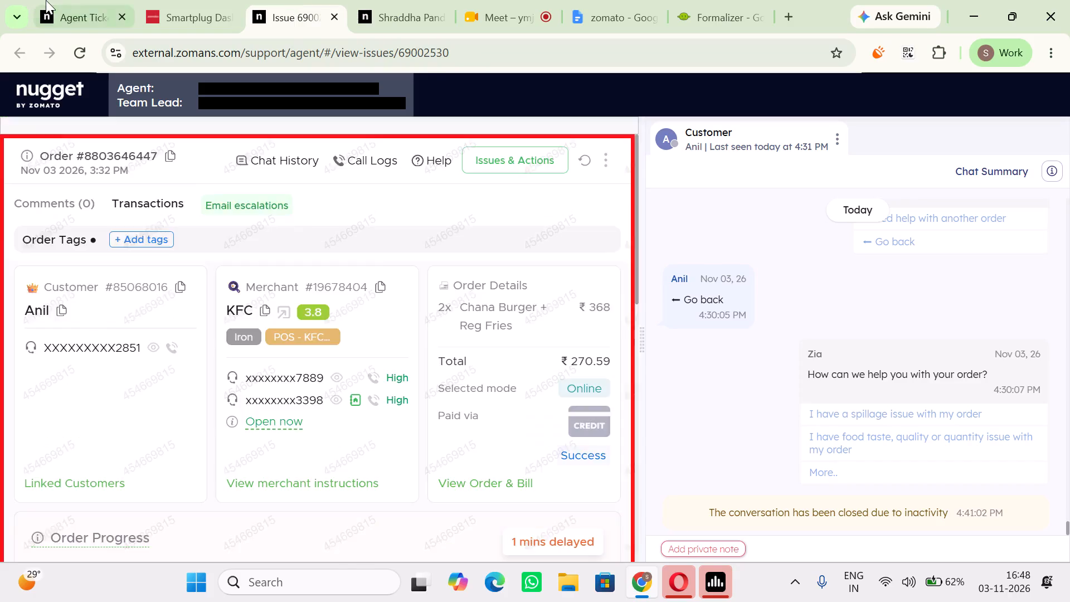
pyautogui.click(46, 0)
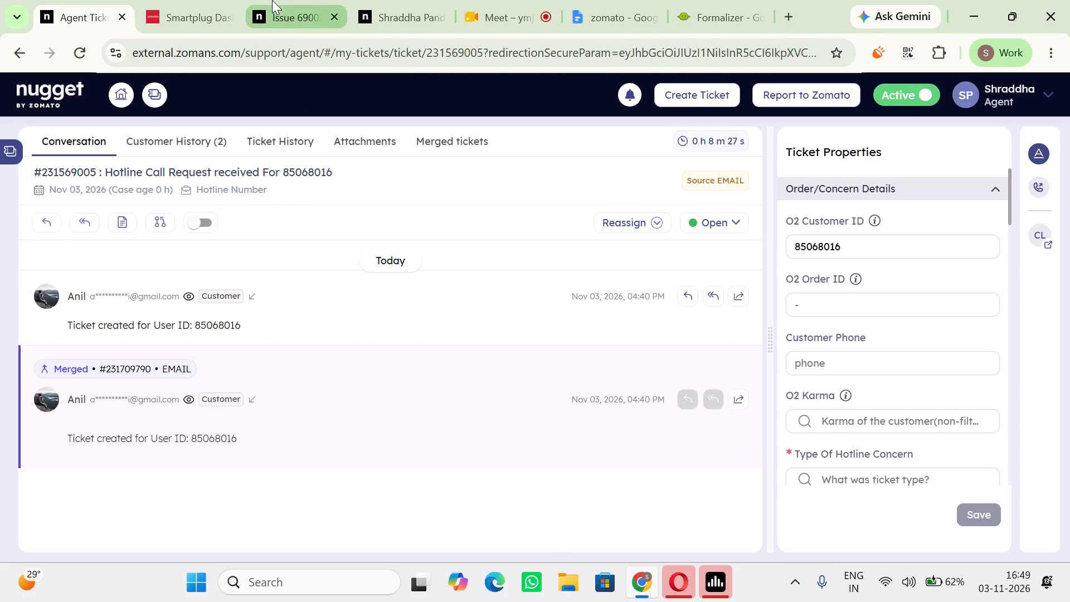
pyautogui.click(231, 0)
pyautogui.click(278, 0)
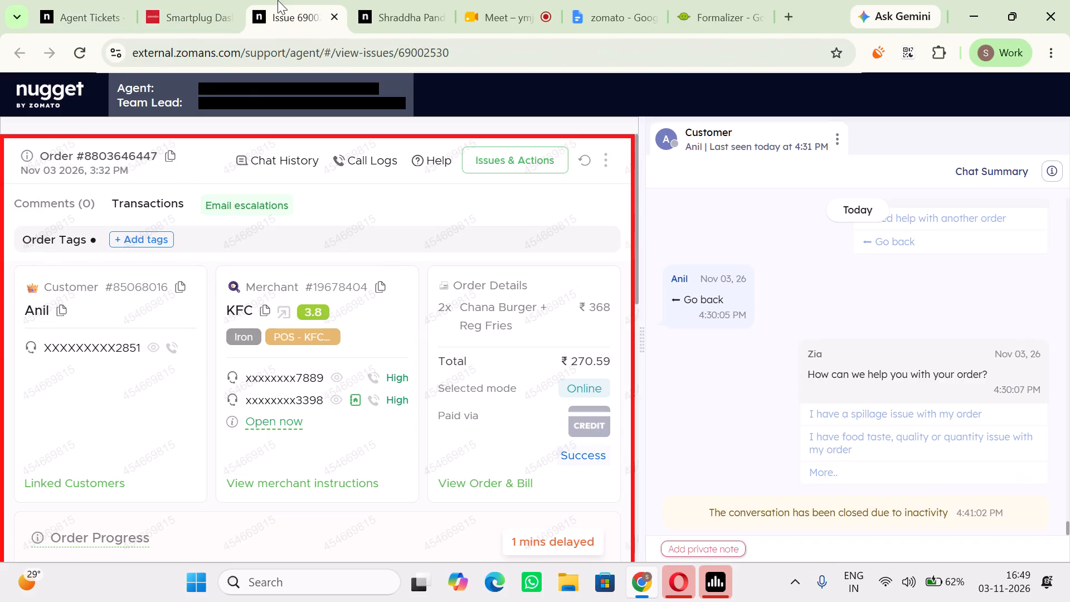
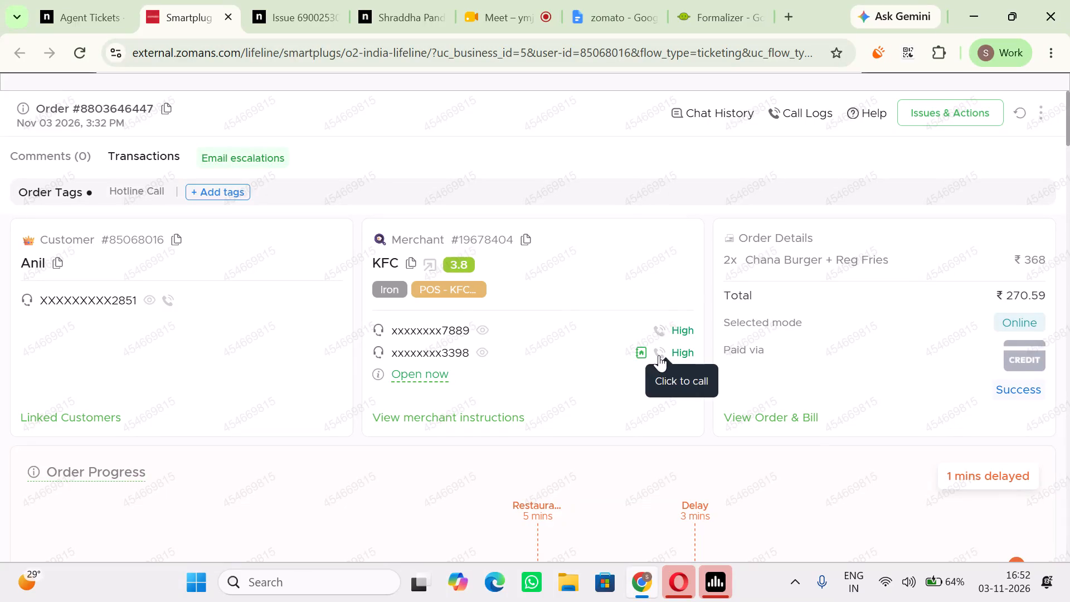
# Request the callback that connects to the KFC restaurant's second listed contact number for the order.
pyautogui.click(972, 403)
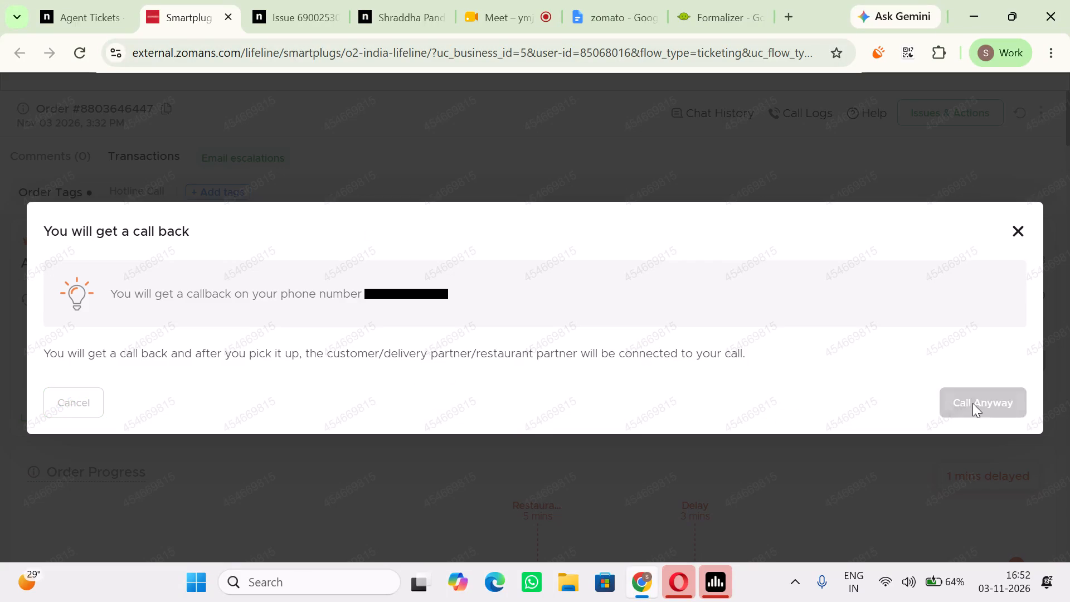
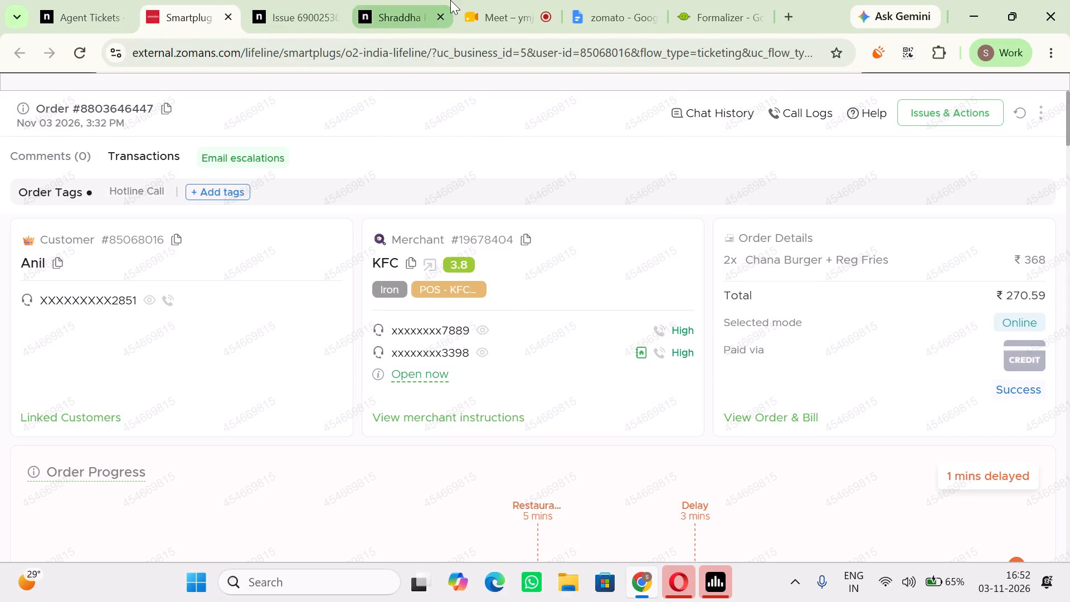
pyautogui.click(88, 0)
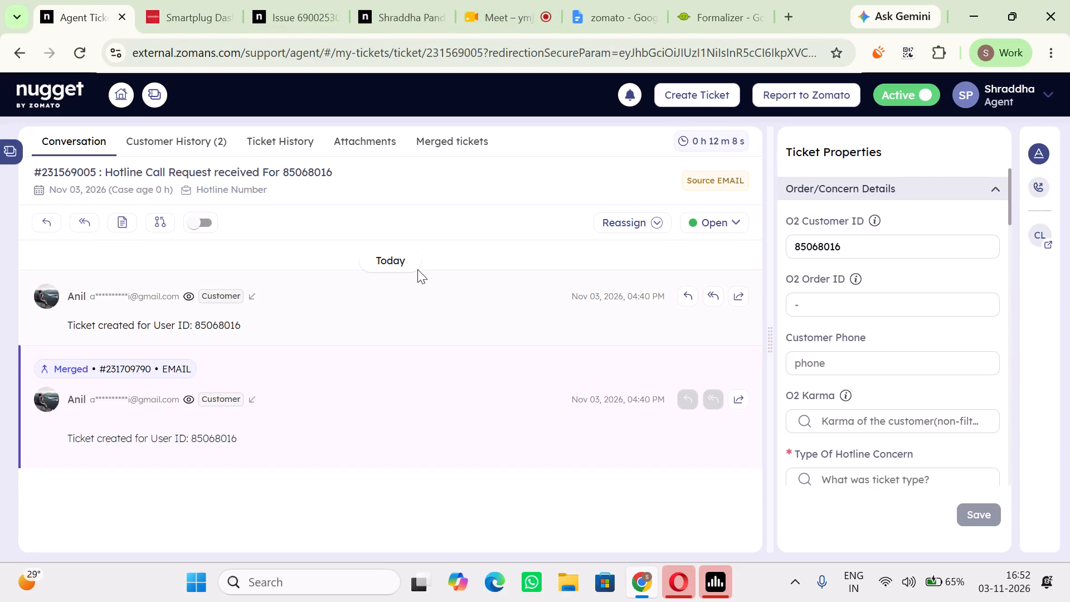
pyautogui.scroll(2, 417, 269)
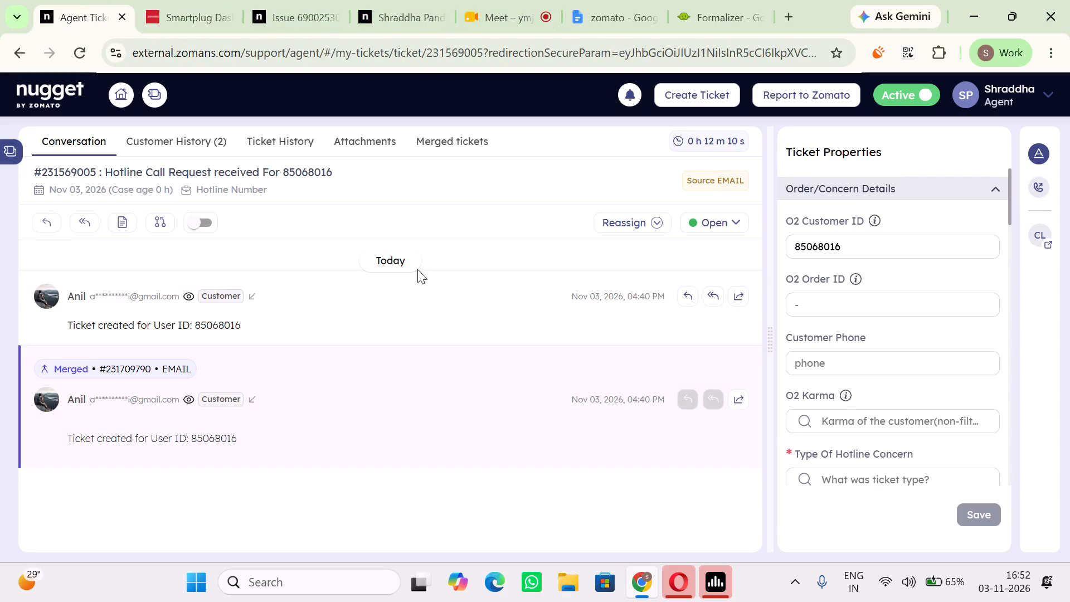
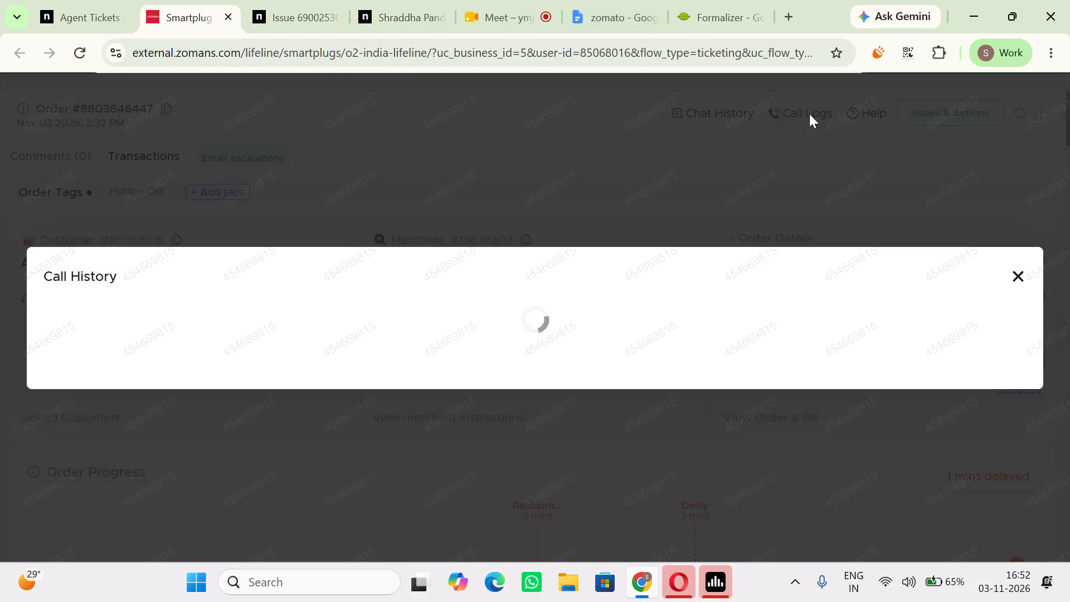
pyautogui.scroll(1, 361, 344)
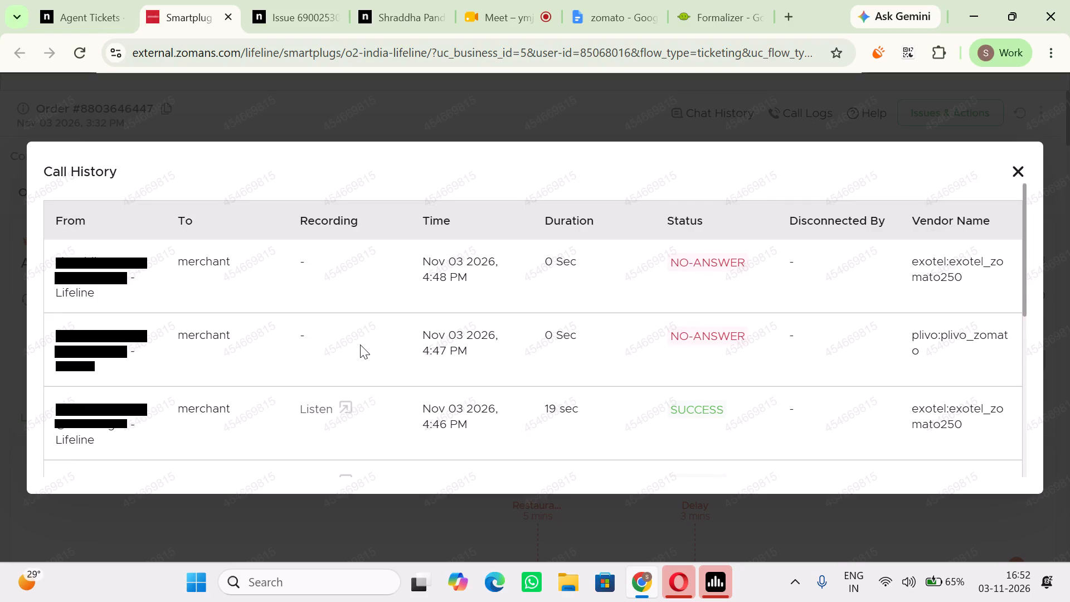
pyautogui.scroll(-2, 360, 344)
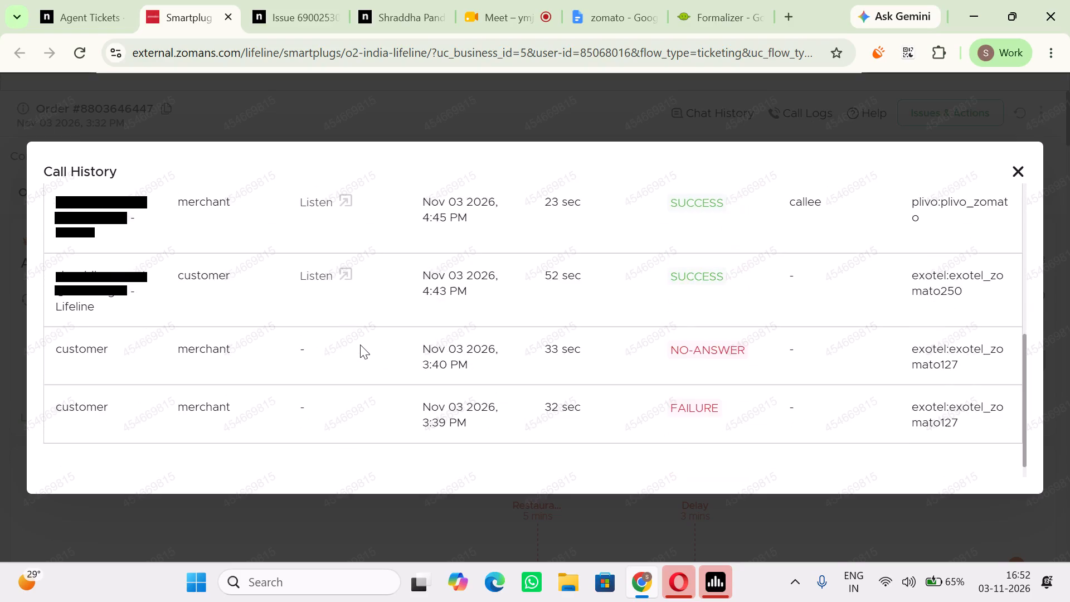